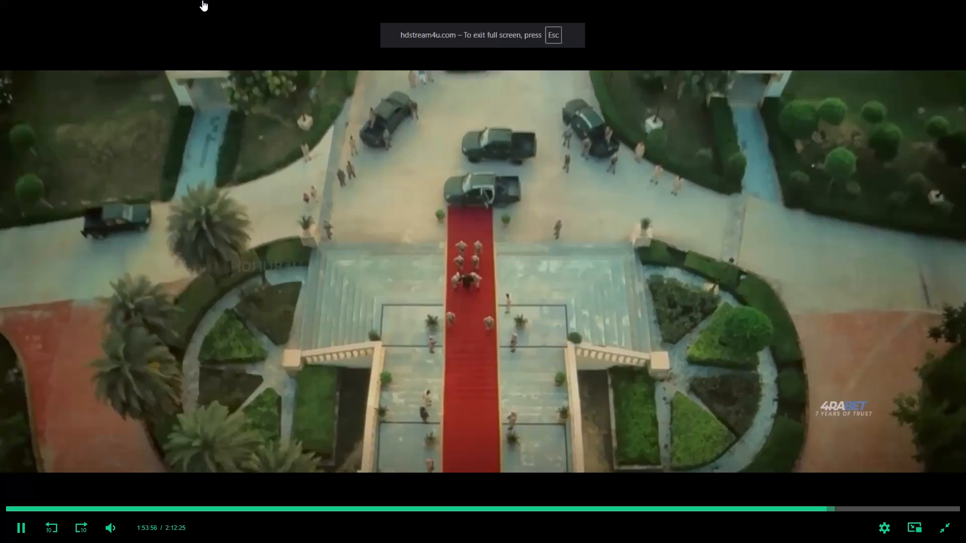
# Close the movie player, the pop-up ad and both HDHub4u pages, leaving only the blank new tab open.
pyautogui.click(425, 206)
pyautogui.click(489, 13)
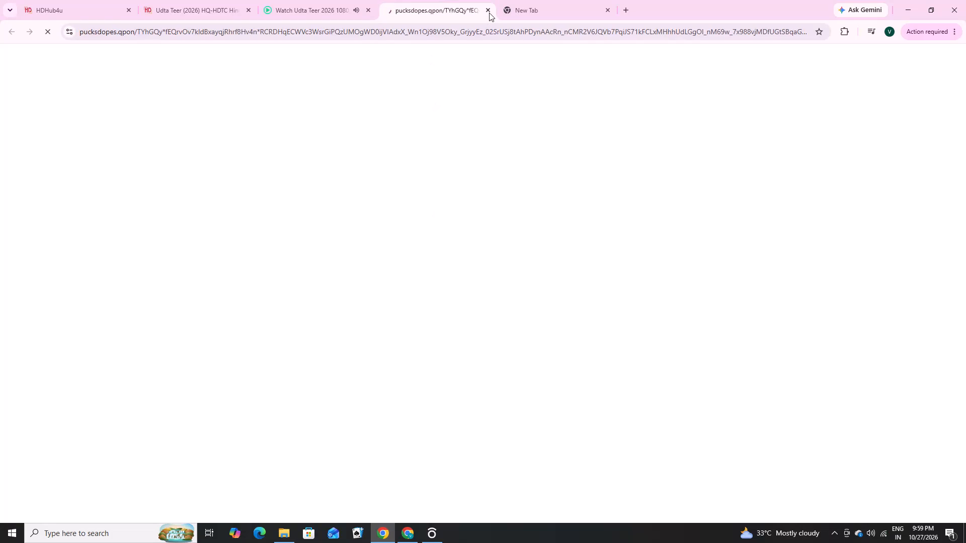
pyautogui.click(367, 11)
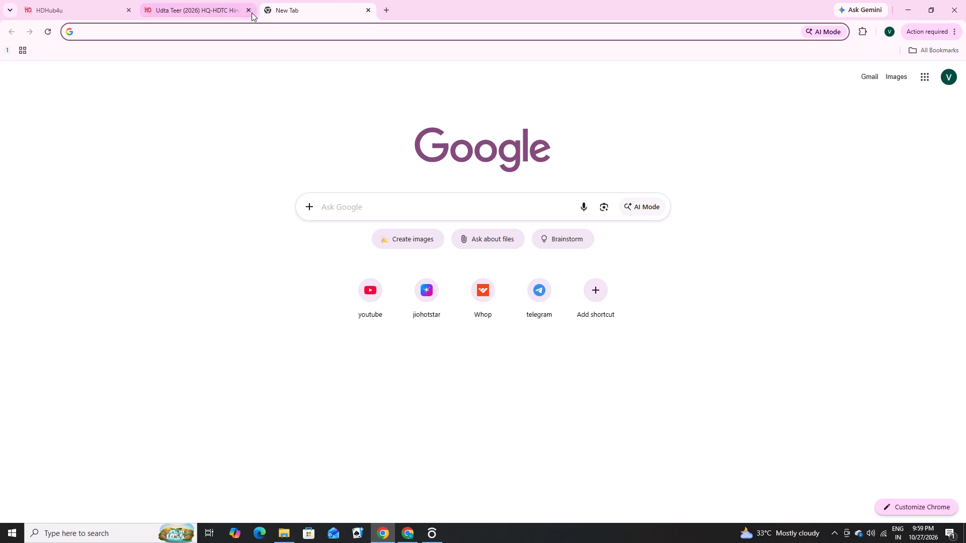
pyautogui.click(246, 12)
pyautogui.click(128, 12)
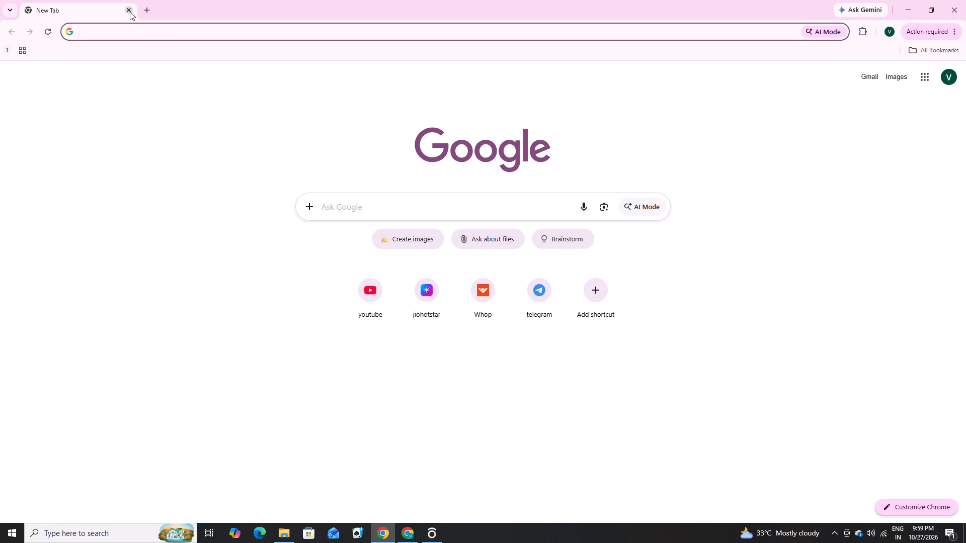
# Open Whop from the saved shortcuts and go to Content Rewards in the ClipHouse community.
pyautogui.click(489, 307)
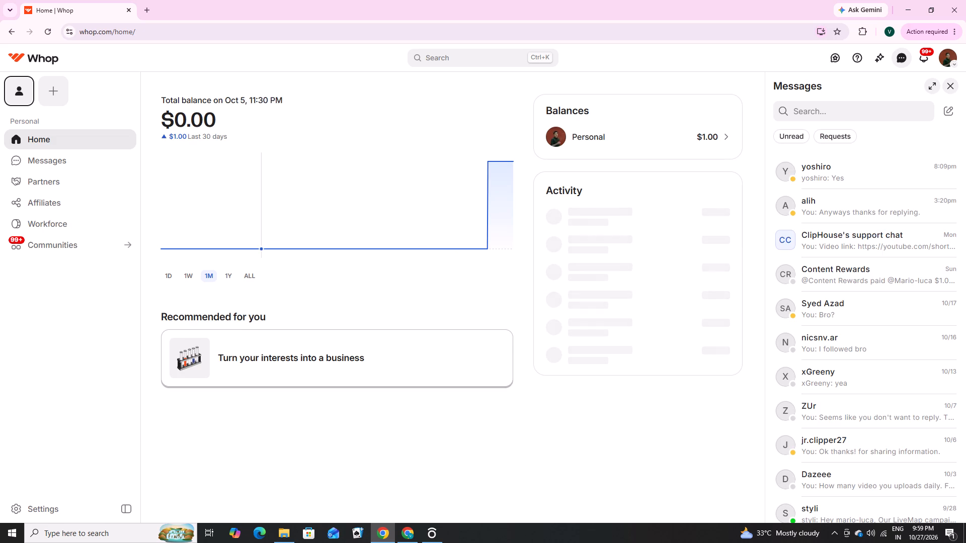
pyautogui.click(108, 242)
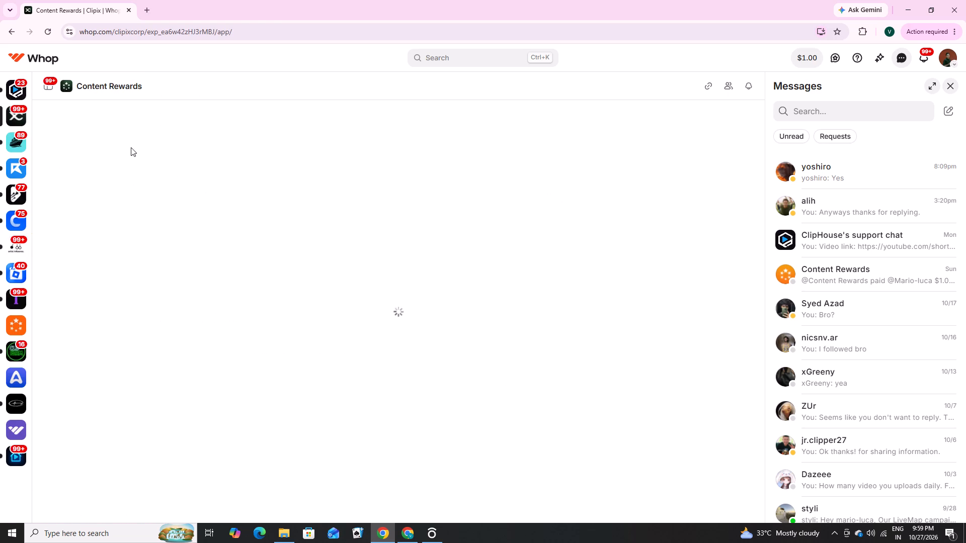
pyautogui.click(7, 88)
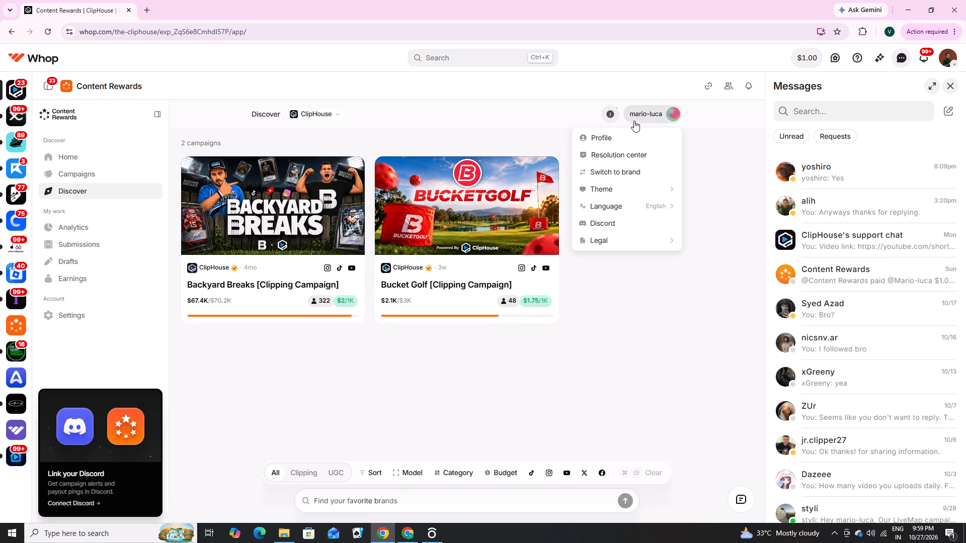
# Open the mario-luca profile settings and show the connected accounts.
pyautogui.click(624, 139)
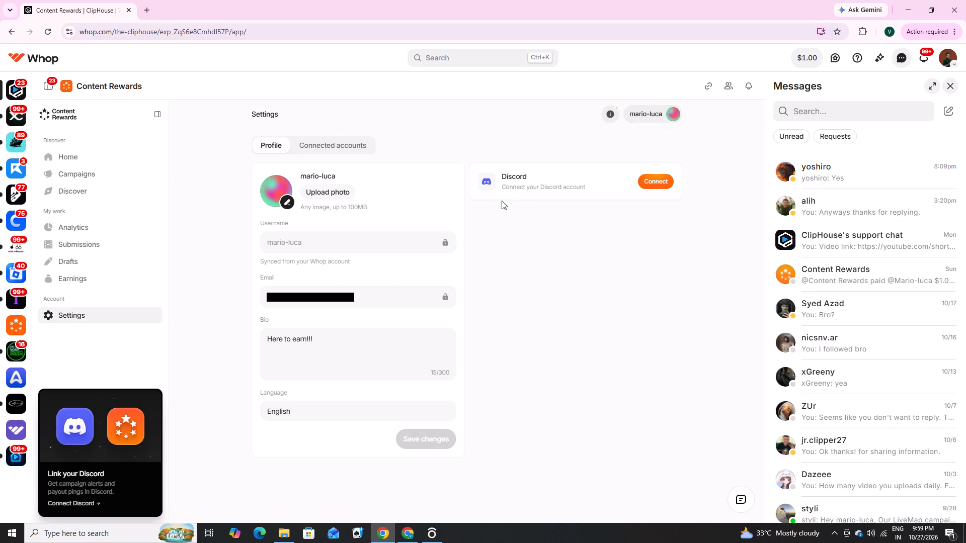
pyautogui.click(354, 151)
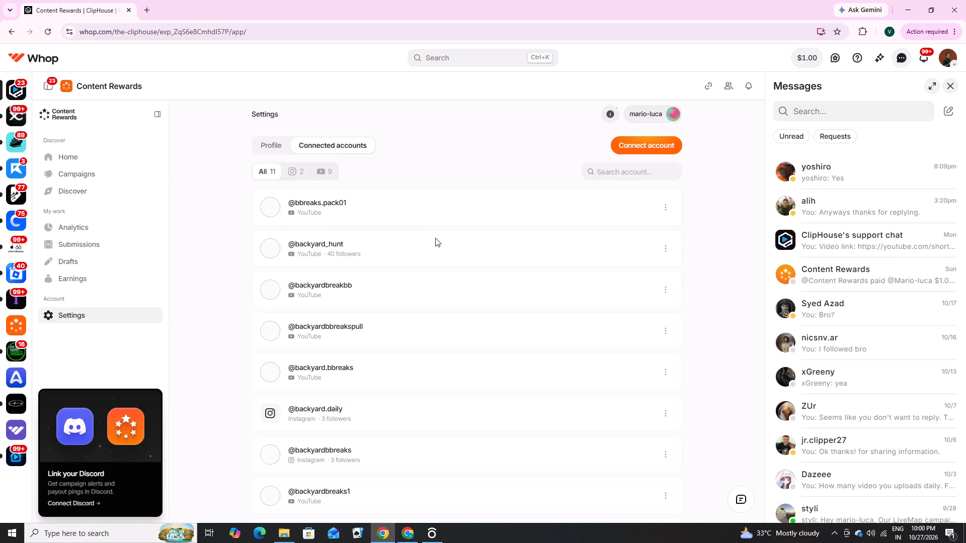
pyautogui.scroll(-9, 440, 243)
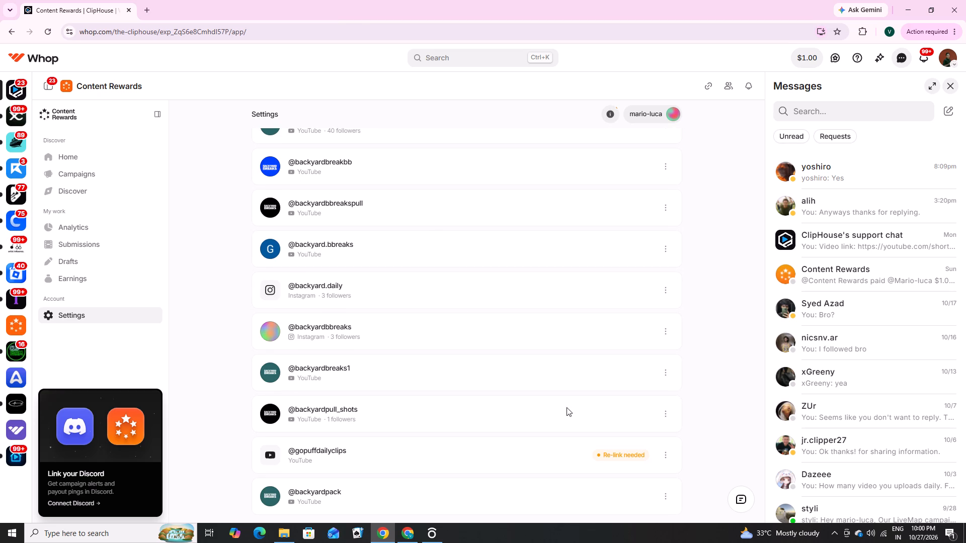
pyautogui.click(661, 454)
pyautogui.click(623, 476)
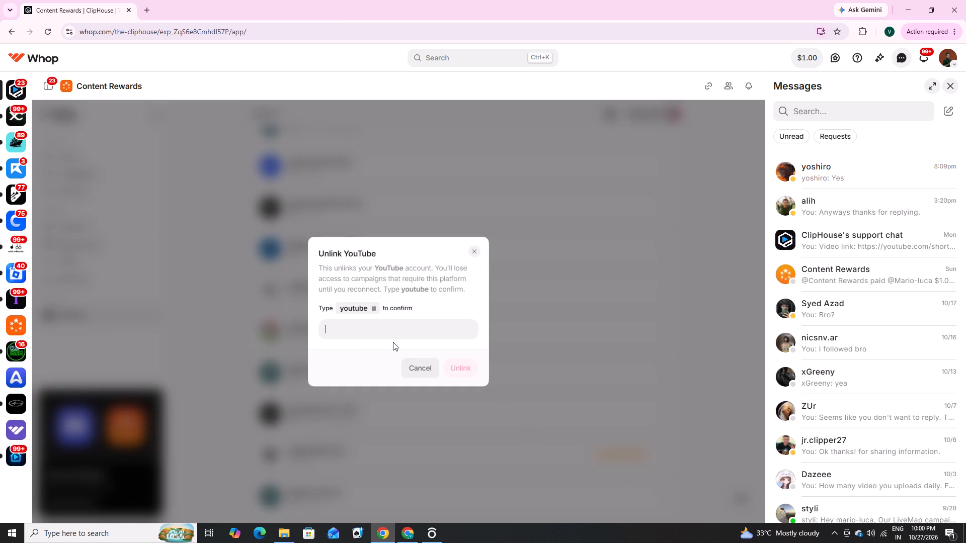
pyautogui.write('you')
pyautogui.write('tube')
pyautogui.click(470, 375)
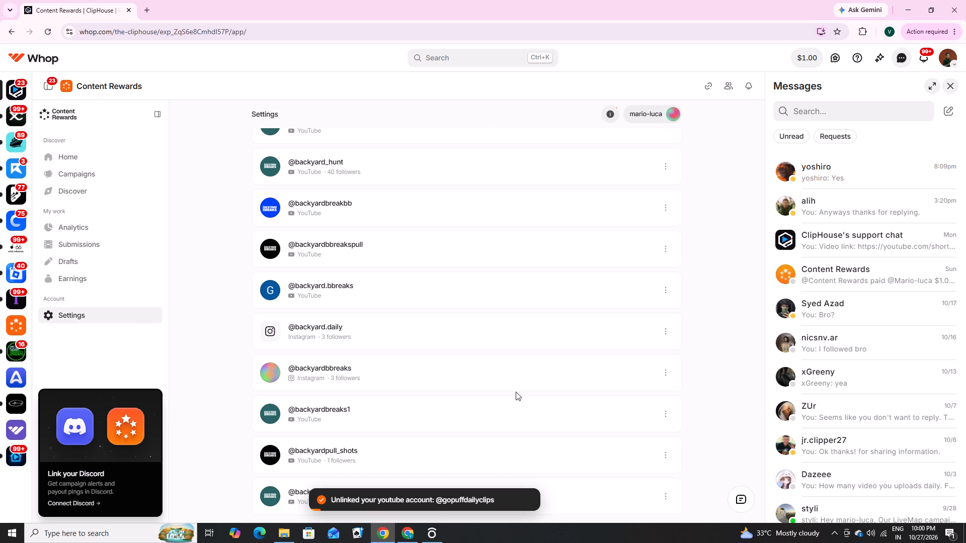
# Filter the connected accounts to YouTube only and look through the accounts listed.
pyautogui.scroll(-2, 519, 391)
pyautogui.scroll(9, 519, 391)
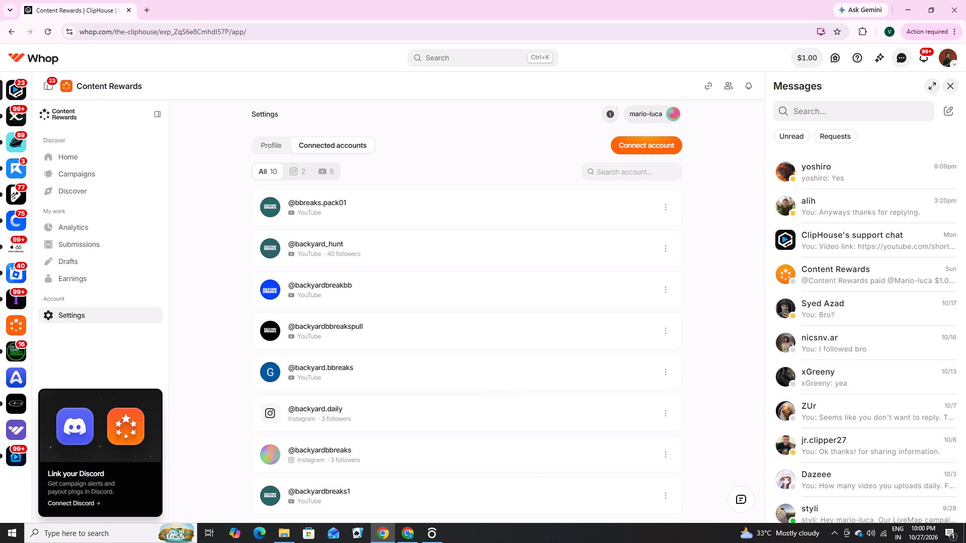
pyautogui.click(315, 171)
pyautogui.scroll(-3, 410, 246)
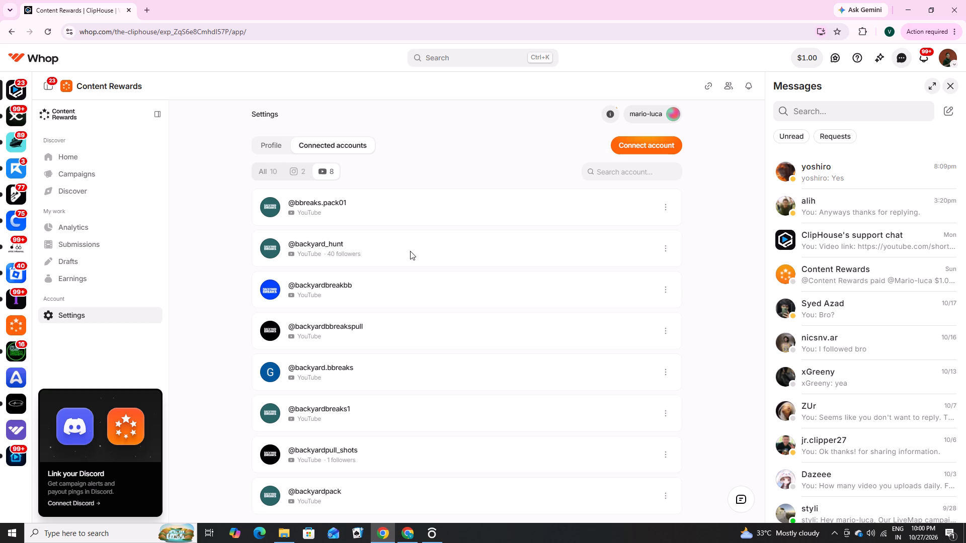
pyautogui.scroll(-1, 413, 260)
# Start connecting a new account to the profile, bringing up the choice of platform.
pyautogui.click(626, 144)
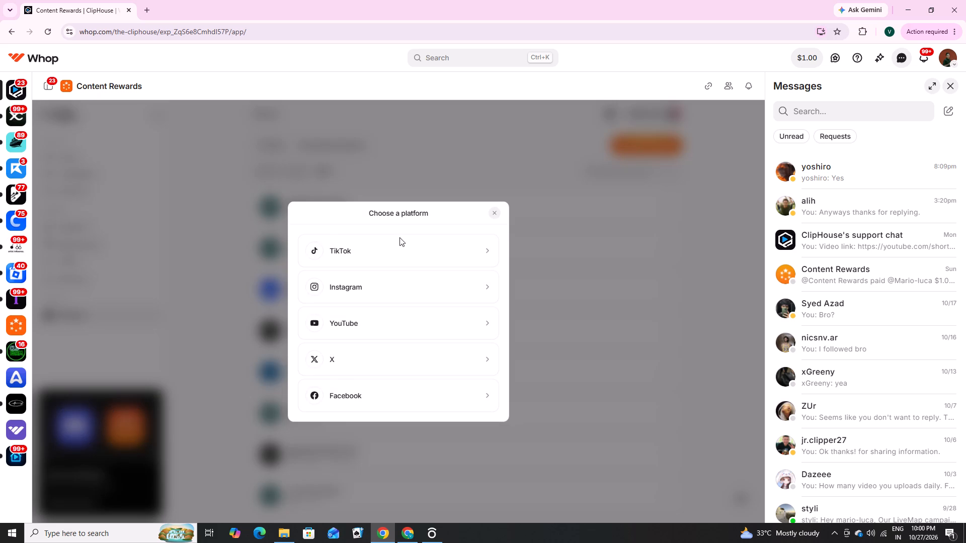
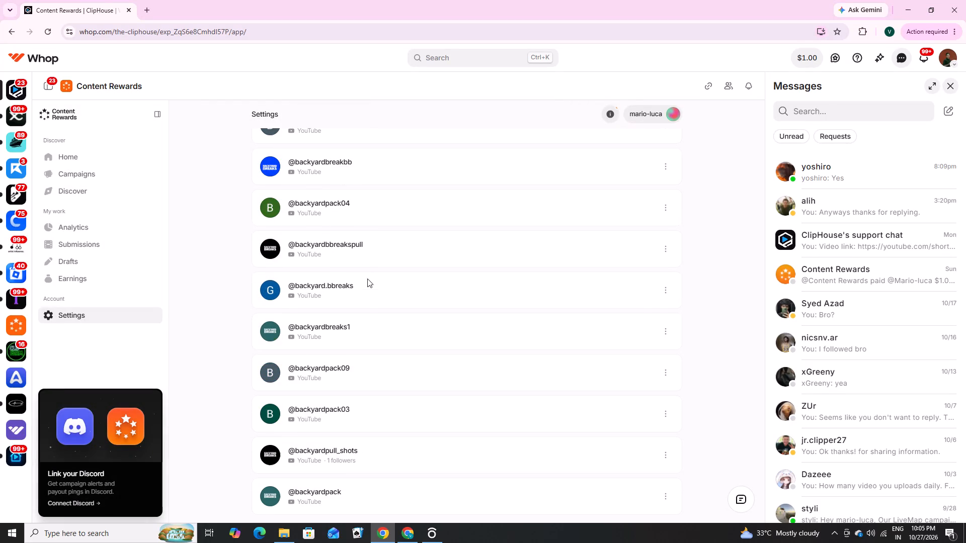
# Look through the full list of connected YouTube accounts in the Content Rewards settings.
pyautogui.scroll(-11, 367, 279)
pyautogui.scroll(16, 363, 274)
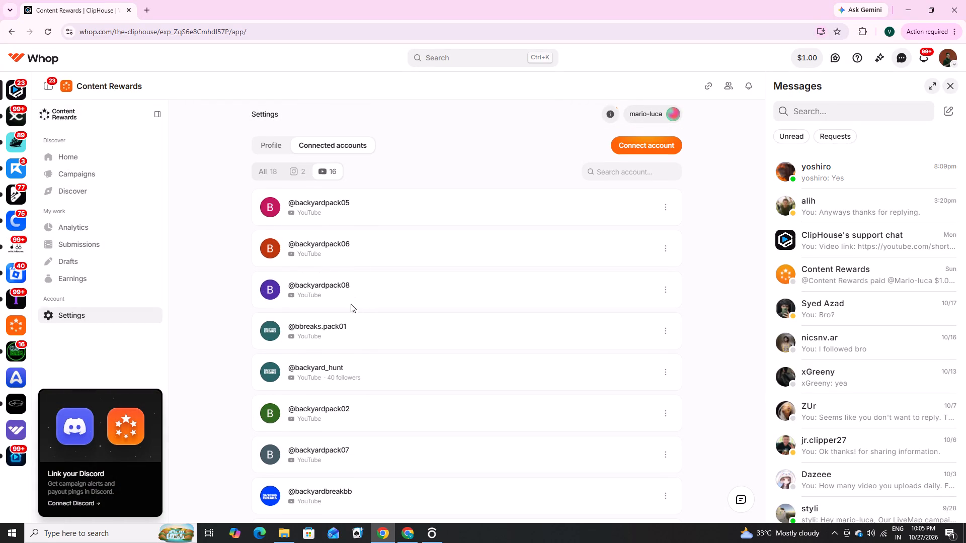
pyautogui.scroll(-1, 347, 322)
pyautogui.scroll(1, 346, 321)
pyautogui.scroll(-5, 356, 187)
pyautogui.scroll(1, 352, 207)
pyautogui.scroll(-5, 352, 210)
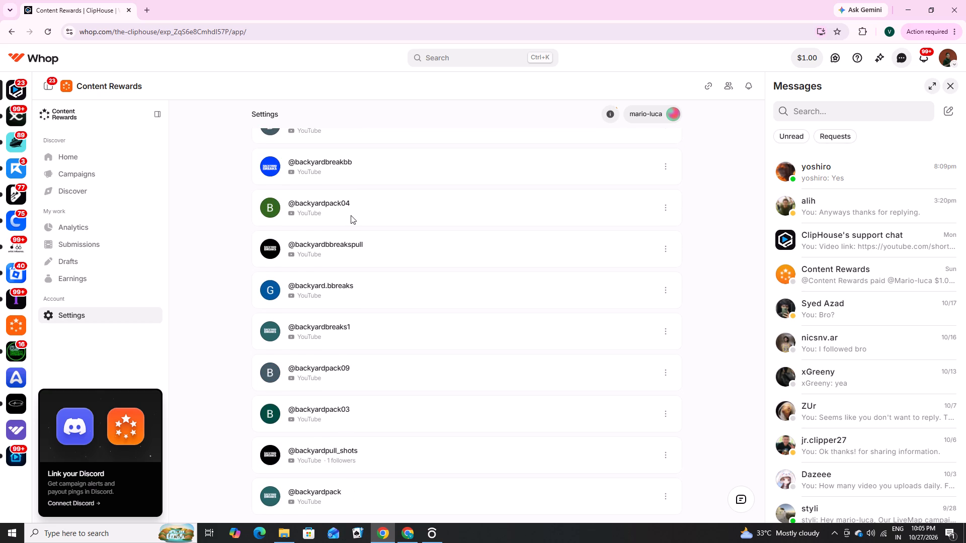
pyautogui.scroll(-4, 349, 218)
pyautogui.scroll(-1, 343, 271)
pyautogui.scroll(15, 292, 386)
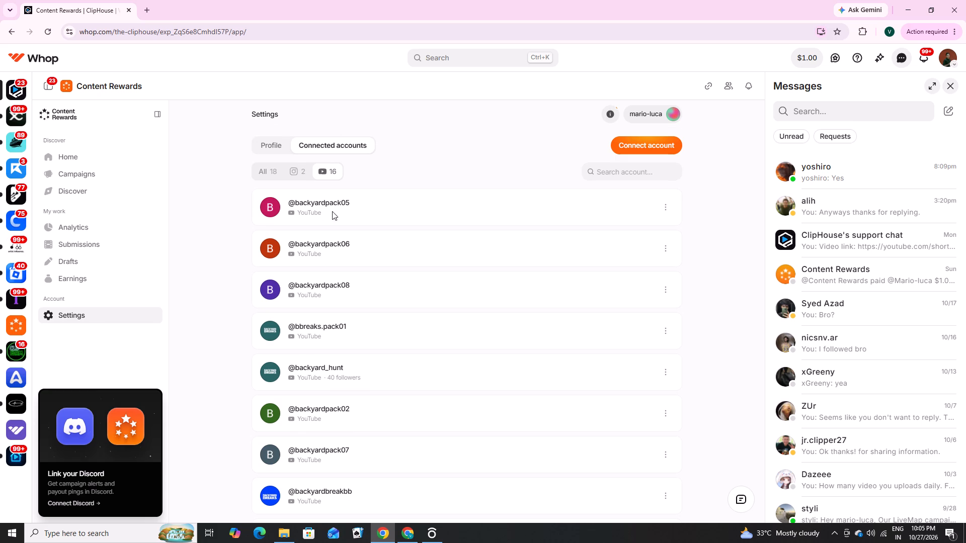
pyautogui.scroll(-1, 370, 288)
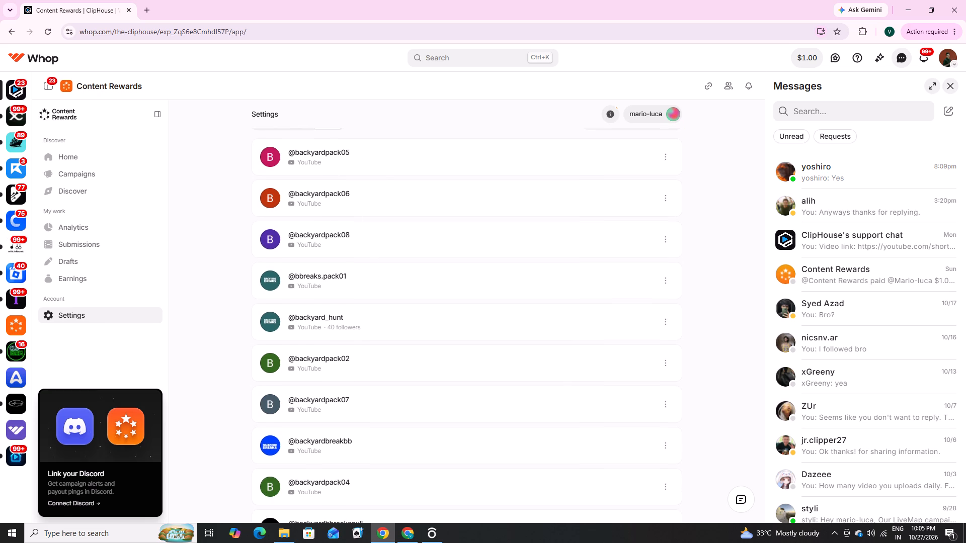
pyautogui.scroll(-3, 340, 402)
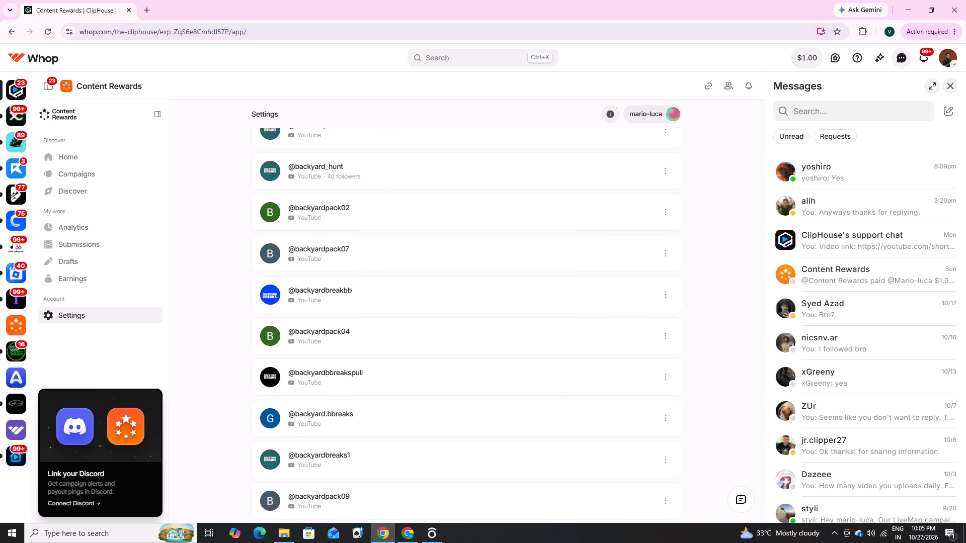
pyautogui.scroll(-4, 340, 402)
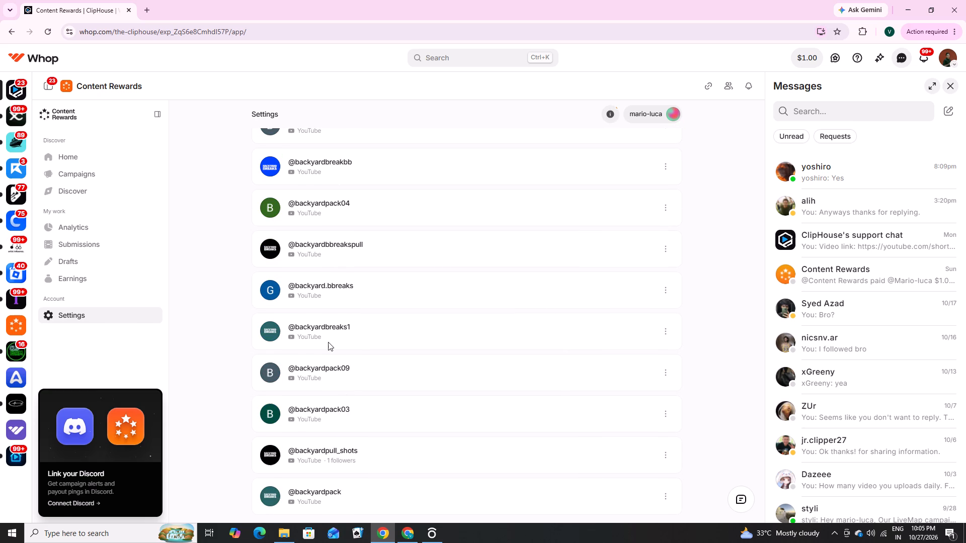
pyautogui.scroll(-2, 328, 342)
pyautogui.scroll(2, 318, 489)
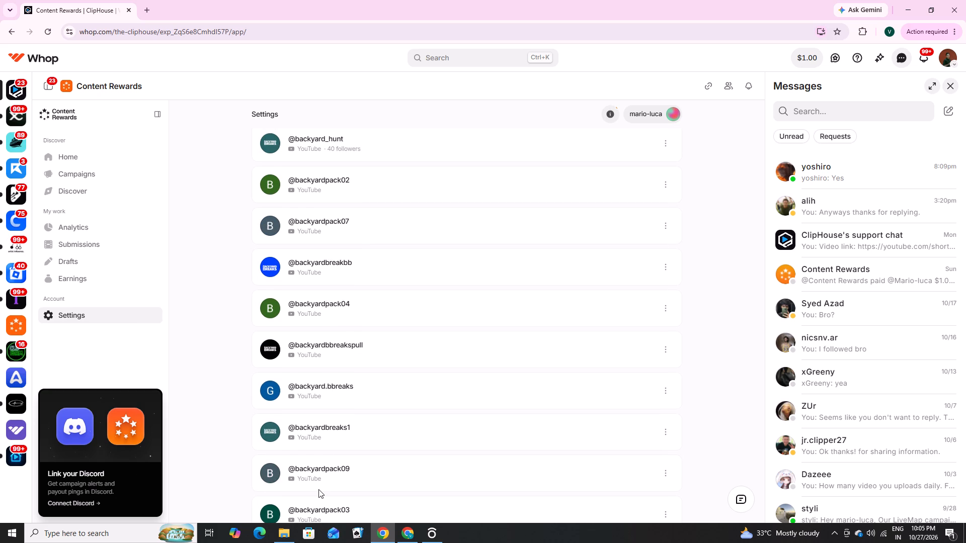
pyautogui.scroll(5, 318, 489)
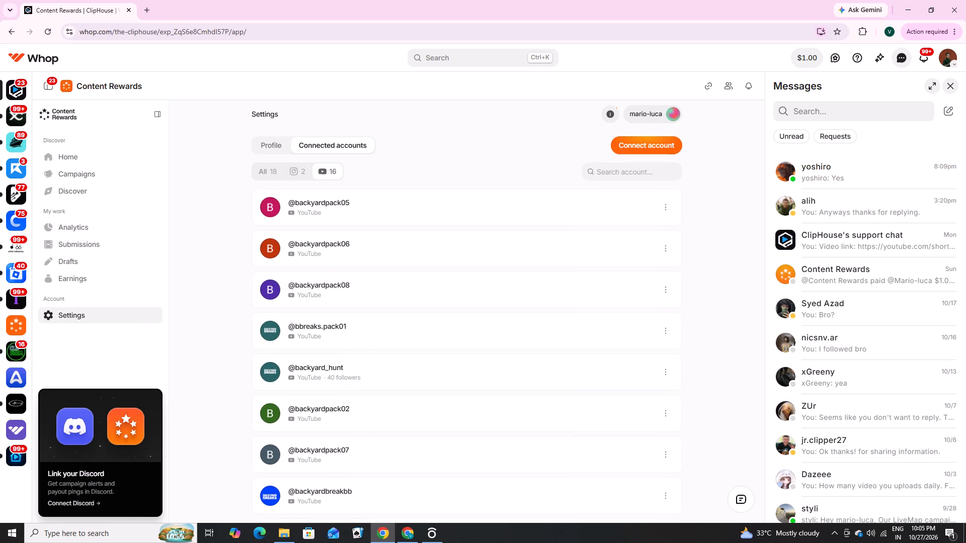
pyautogui.scroll(-7, 341, 406)
pyautogui.scroll(2, 341, 406)
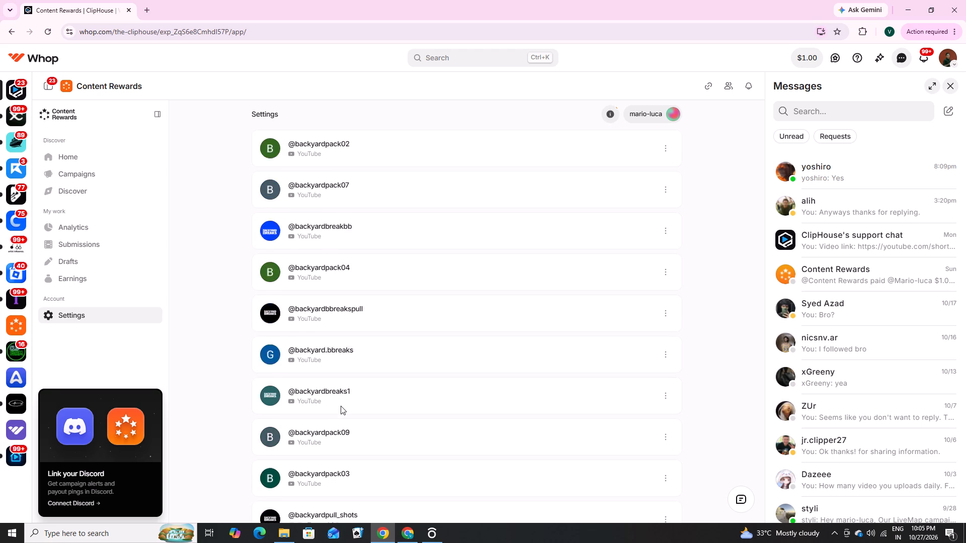
pyautogui.scroll(3, 340, 424)
pyautogui.scroll(-9, 338, 434)
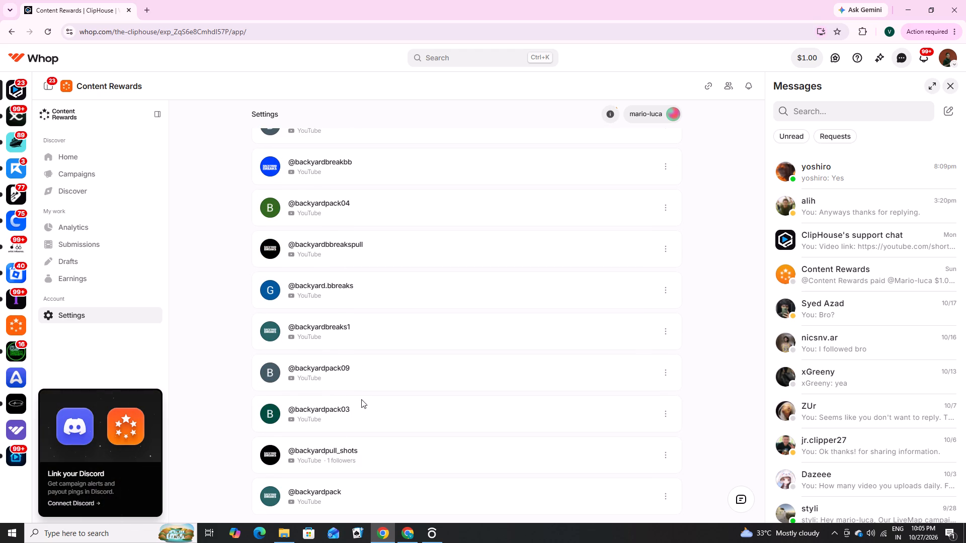
pyautogui.scroll(7, 362, 235)
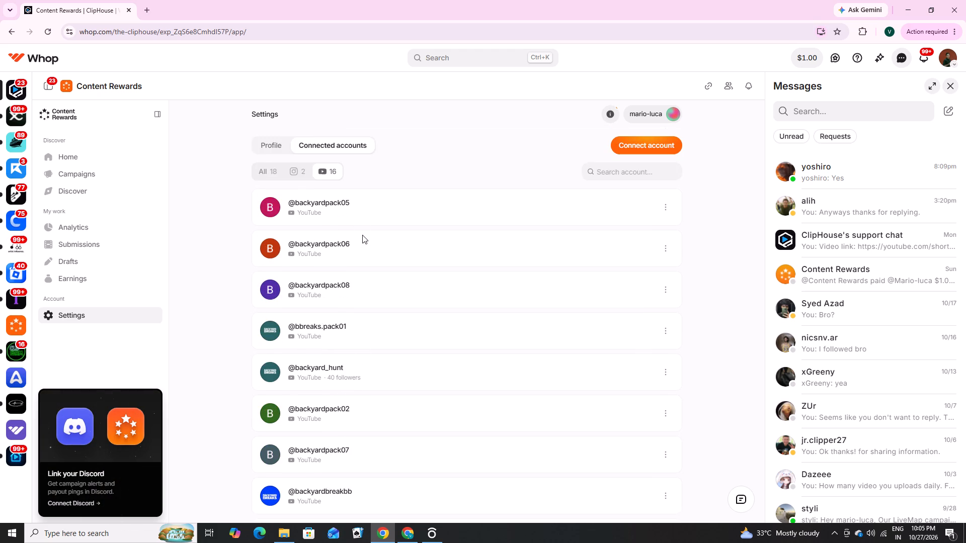
pyautogui.scroll(-1, 362, 235)
pyautogui.scroll(3, 362, 235)
pyautogui.scroll(-6, 359, 305)
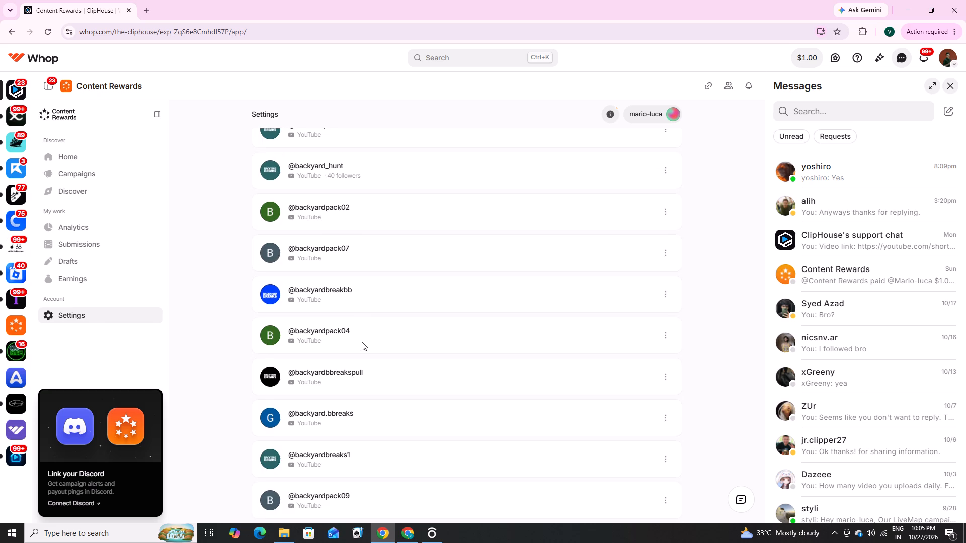
pyautogui.scroll(-3, 362, 342)
pyautogui.scroll(-2, 357, 407)
pyautogui.scroll(1, 357, 409)
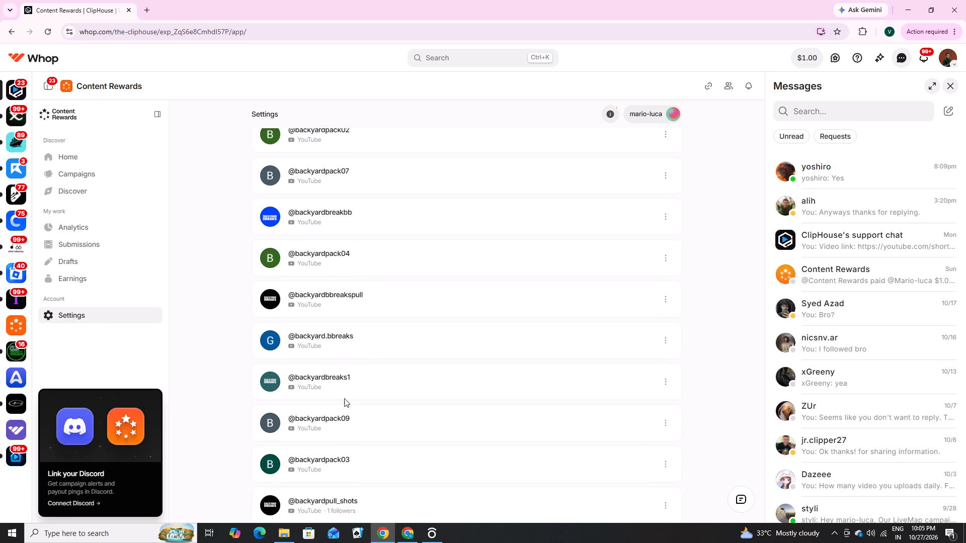
pyautogui.scroll(1, 353, 338)
pyautogui.scroll(1, 359, 231)
pyautogui.scroll(-1, 359, 231)
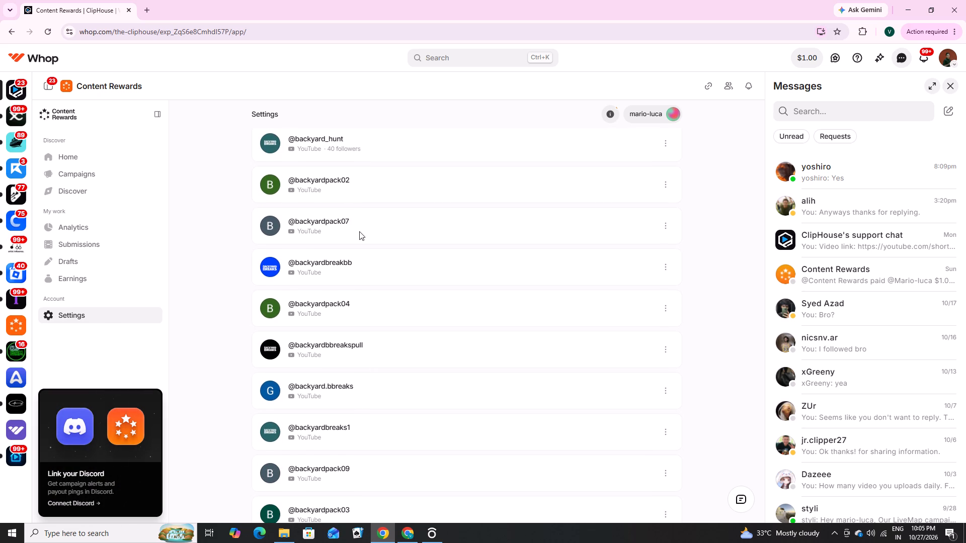
pyautogui.scroll(3, 359, 231)
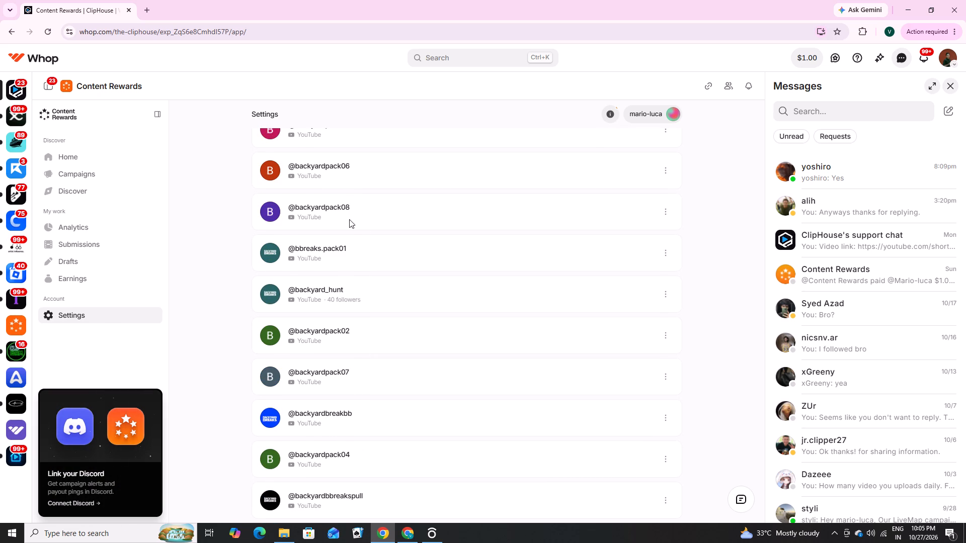
pyautogui.scroll(2, 349, 219)
pyautogui.scroll(-2, 362, 243)
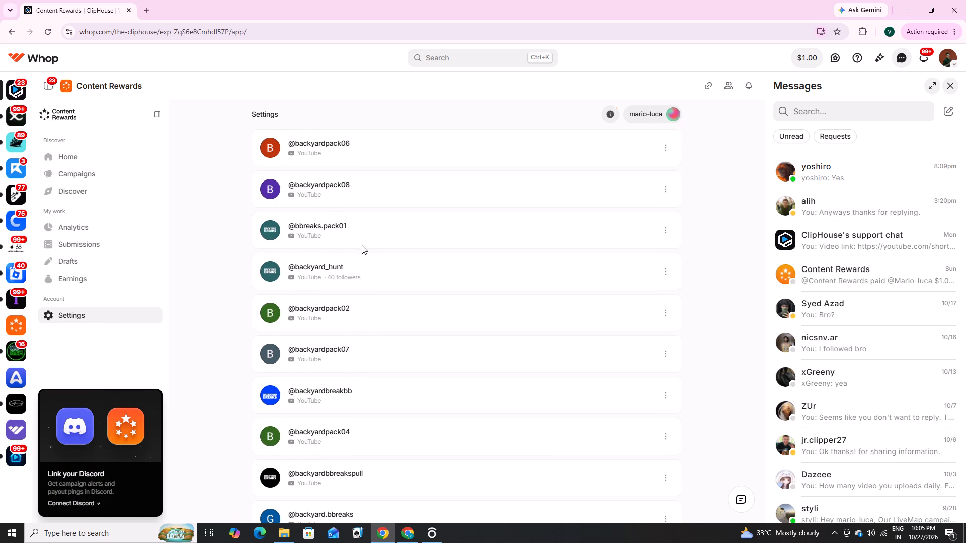
pyautogui.scroll(-4, 363, 248)
pyautogui.scroll(1, 393, 368)
pyautogui.scroll(-2, 393, 368)
pyautogui.scroll(8, 393, 368)
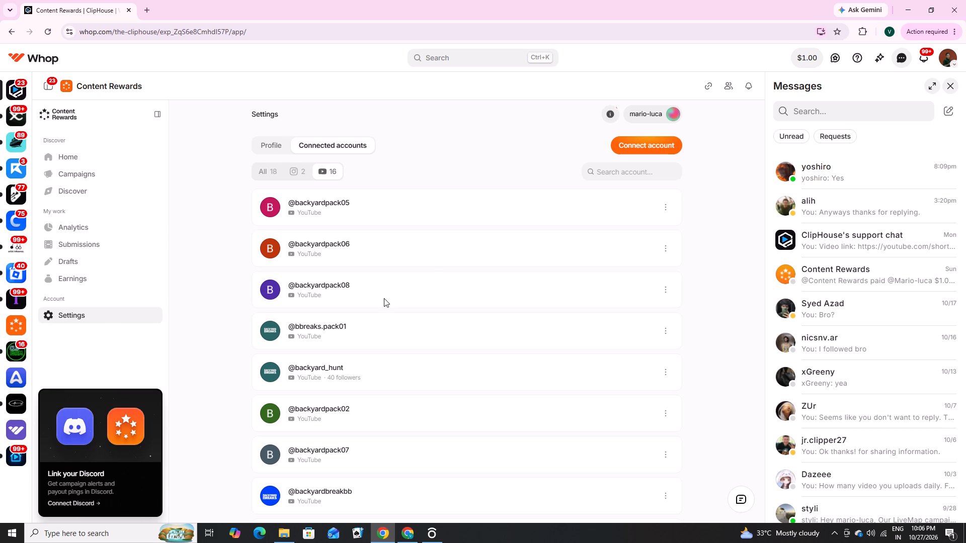
pyautogui.scroll(4, 431, 270)
pyautogui.scroll(-3, 466, 290)
pyautogui.scroll(10, 466, 297)
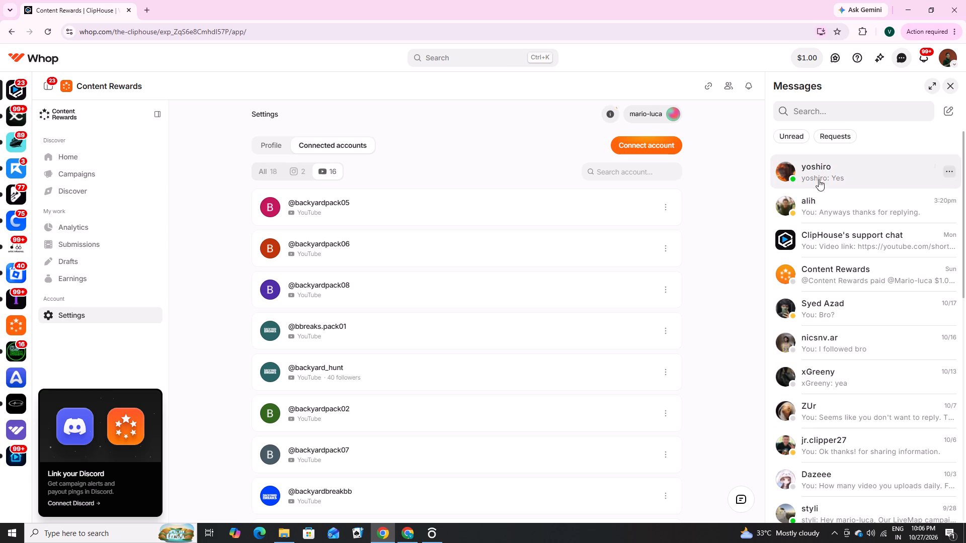
# Switch to the other browser window, close its Backyardpack09 YouTube page and show the YouTube Studio channel dashboard.
pyautogui.click(153, 11)
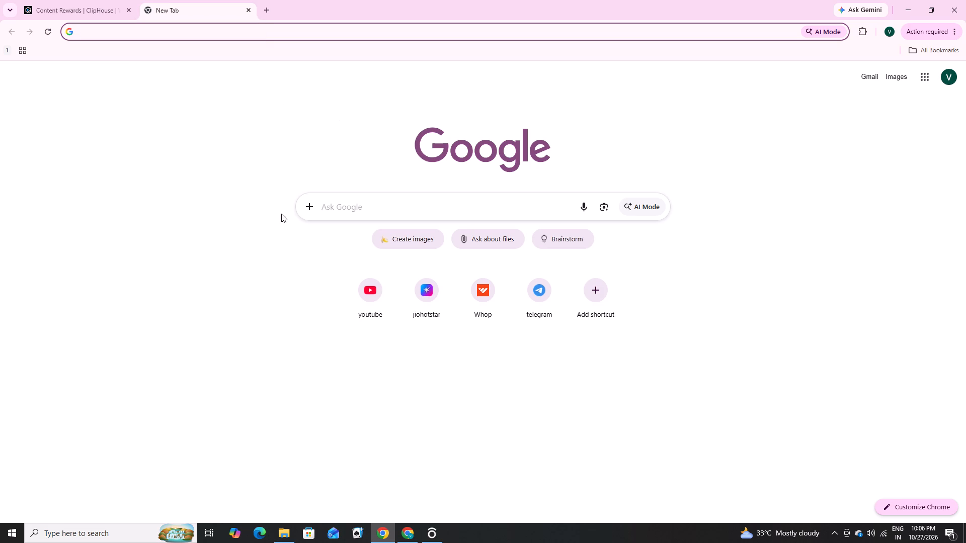
pyautogui.click(400, 489)
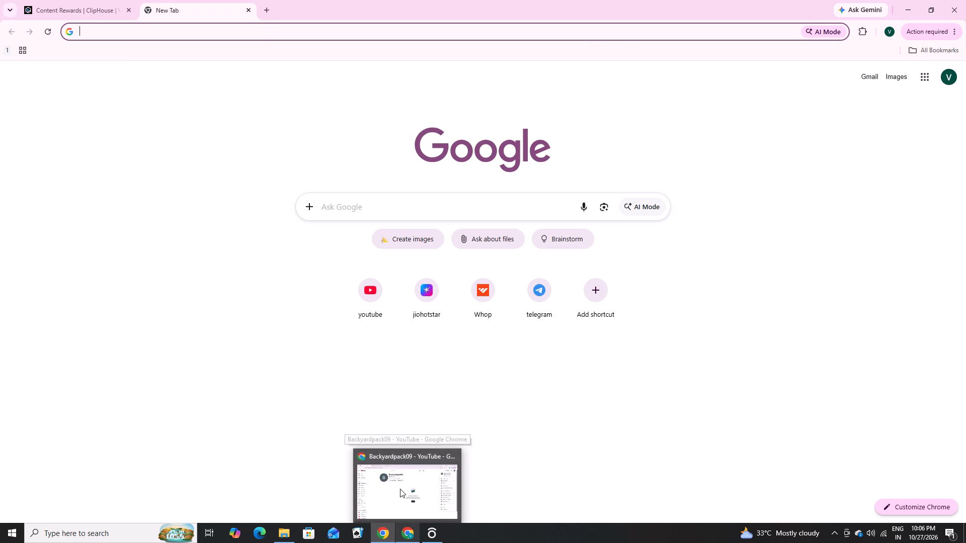
pyautogui.click(680, 139)
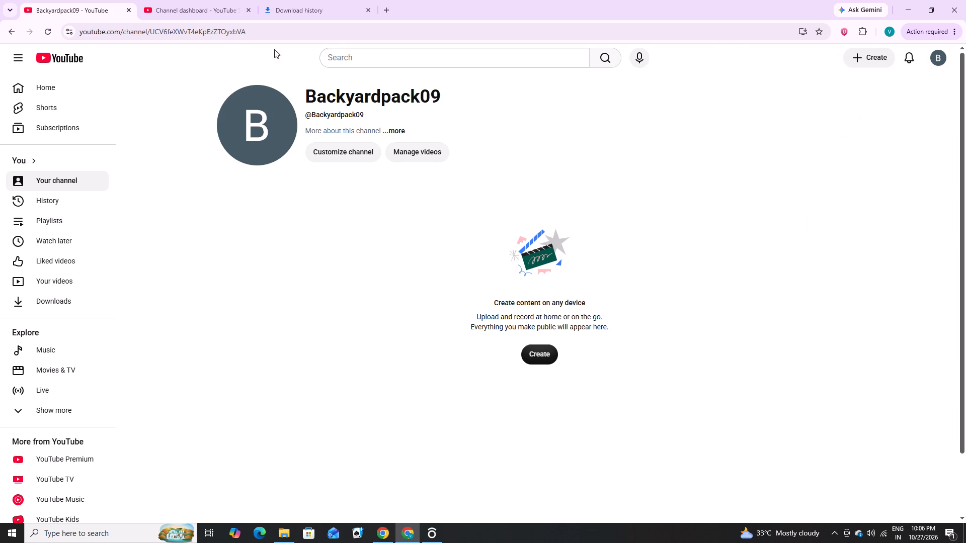
pyautogui.click(13, 34)
pyautogui.click(203, 10)
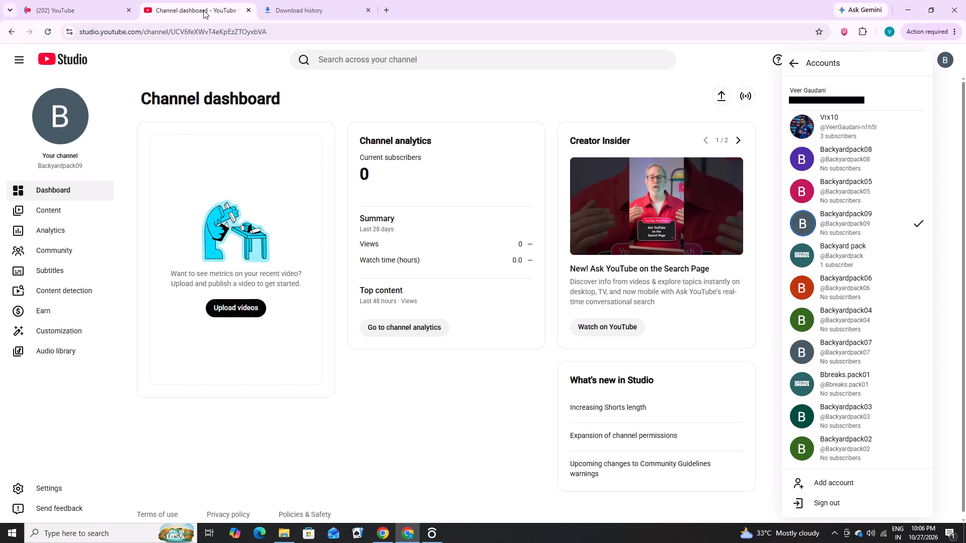
pyautogui.click(125, 7)
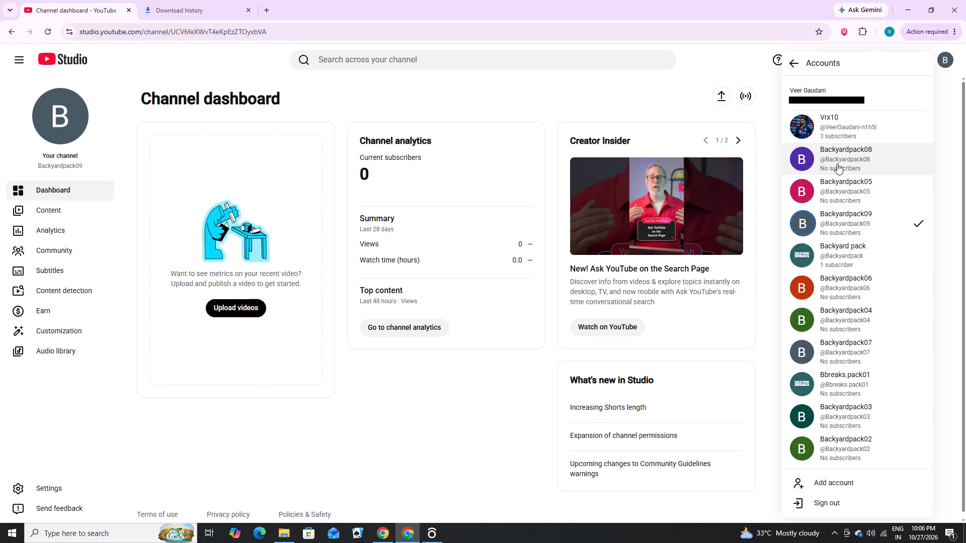
# Switch YouTube Studio to the Backyardpack08 channel and open its channel customization page from the channel's YouTube page.
pyautogui.click(837, 163)
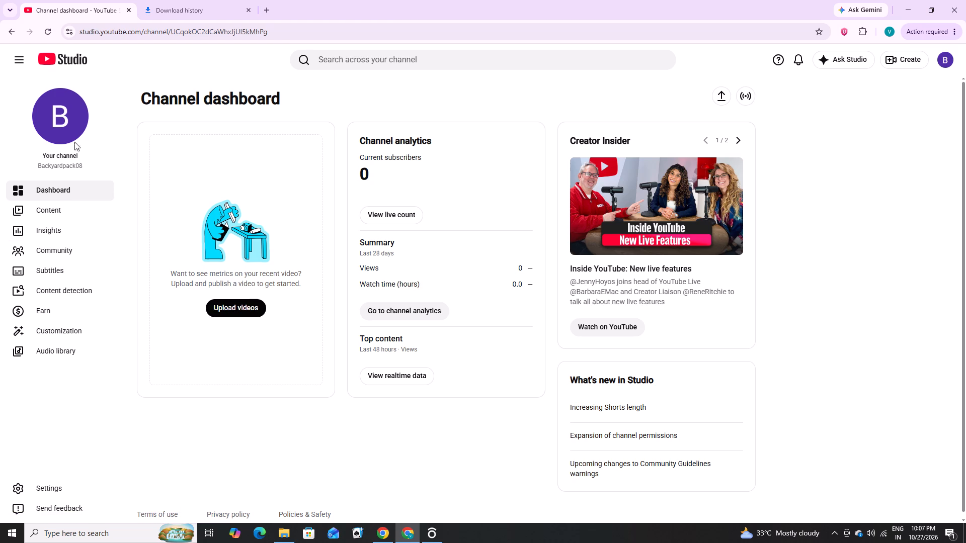
pyautogui.click(60, 121)
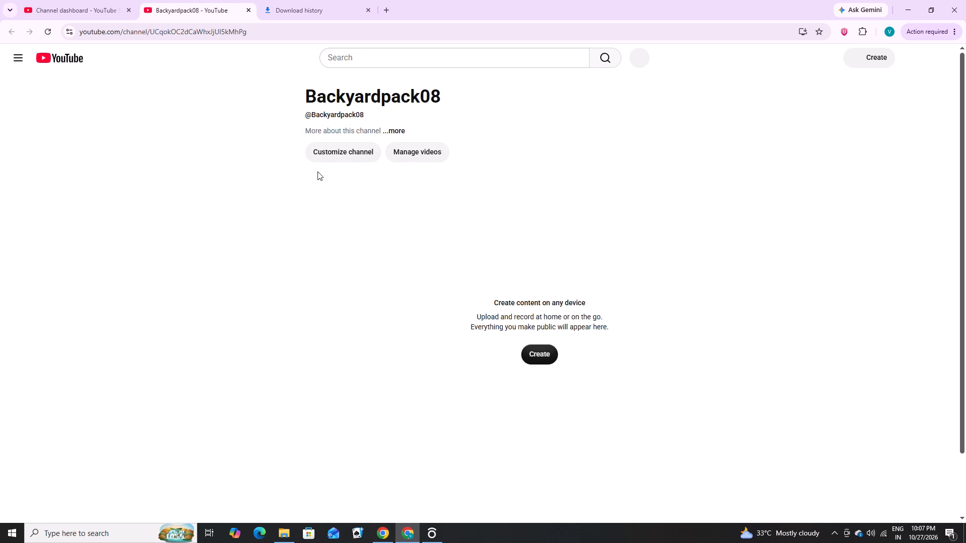
pyautogui.click(350, 148)
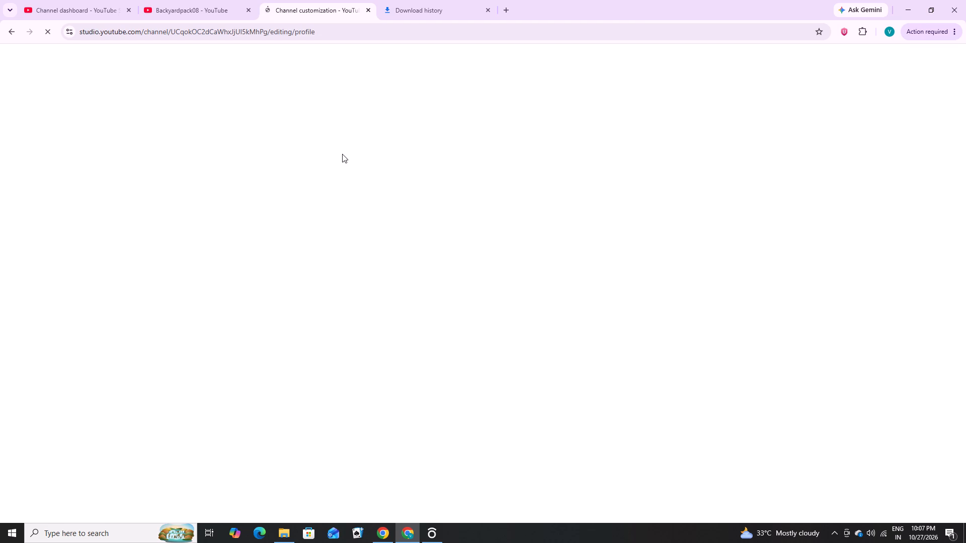
pyautogui.click(866, 32)
pyautogui.click(866, 32)
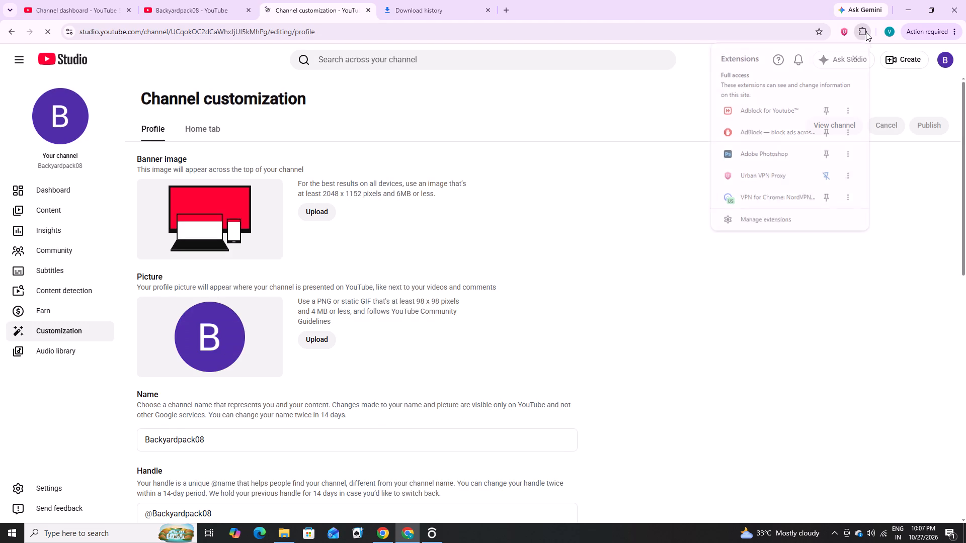
pyautogui.click(309, 332)
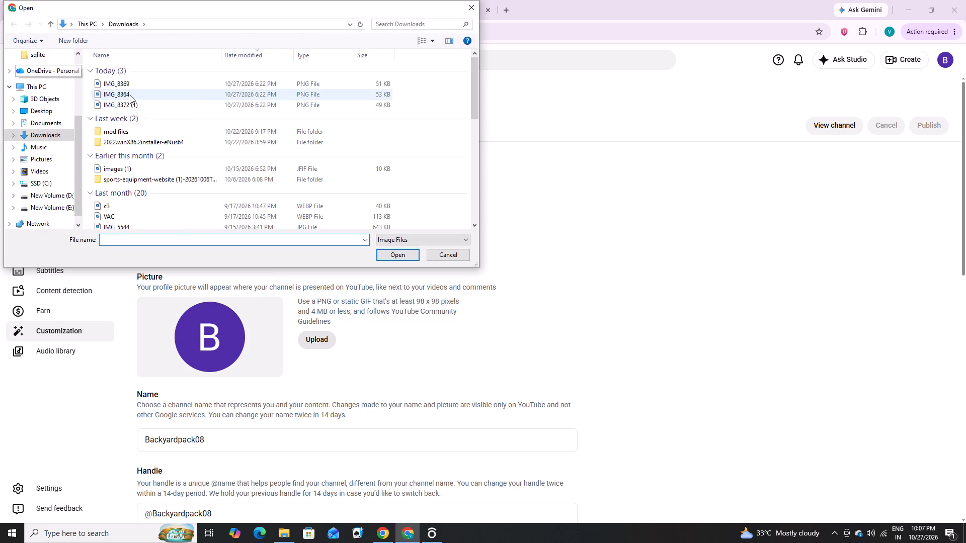
pyautogui.click(139, 103)
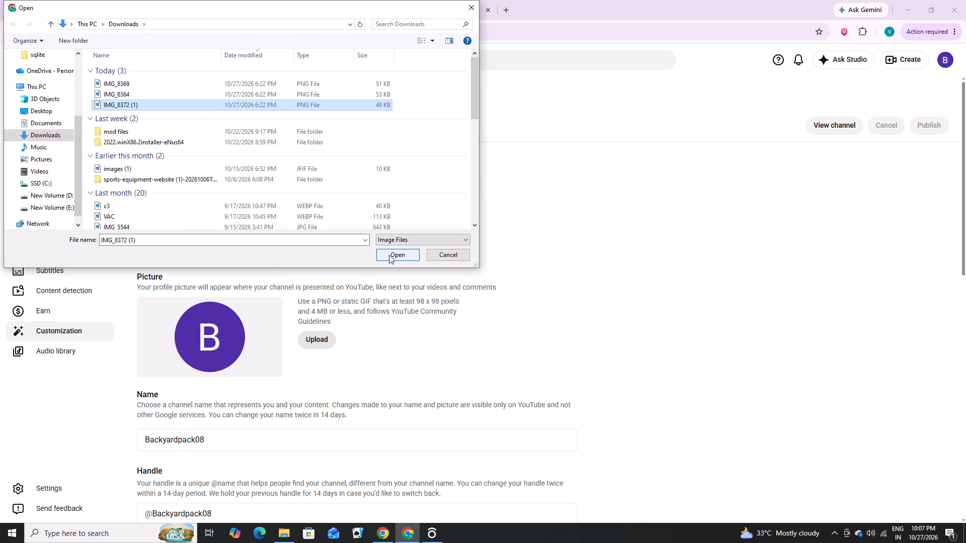
pyautogui.click(157, 91)
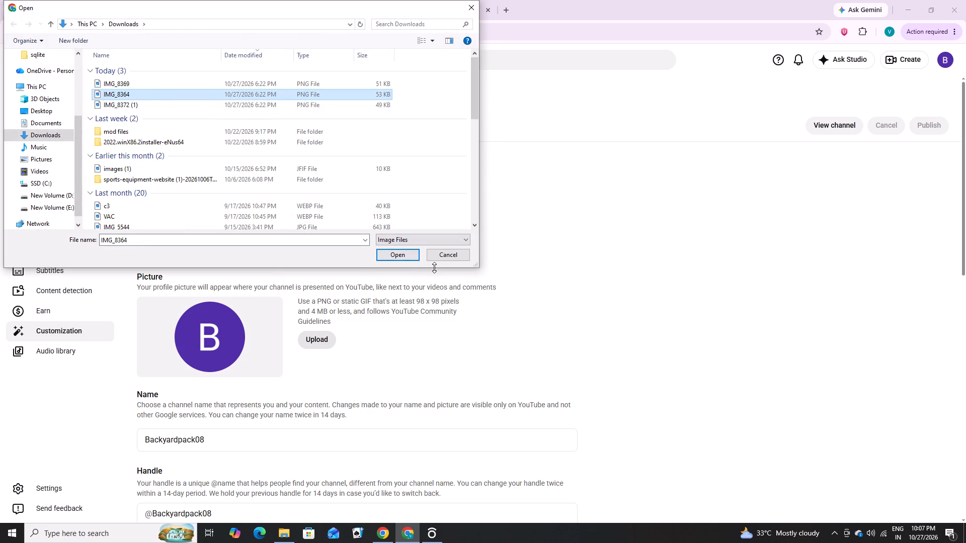
pyautogui.click(410, 256)
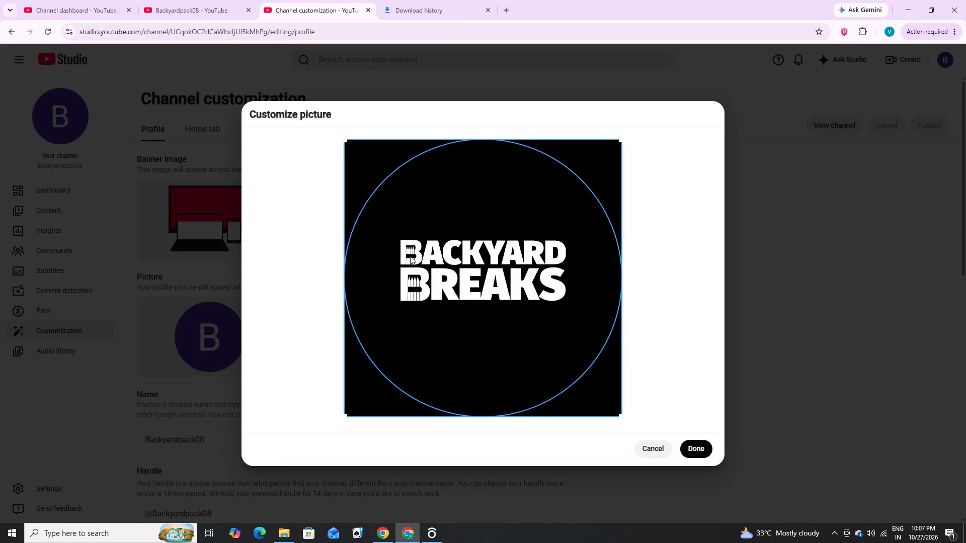
pyautogui.click(695, 451)
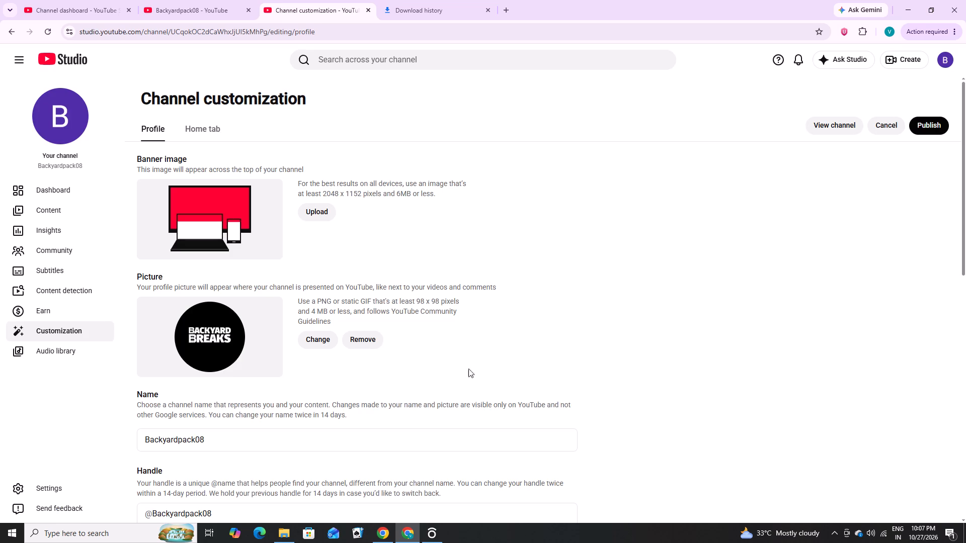
# Switch to the Whop browser window and open Backyard Breaks [Clipping Campaign] from the Discover section of Content Rewards.
pyautogui.scroll(-5, 889, 203)
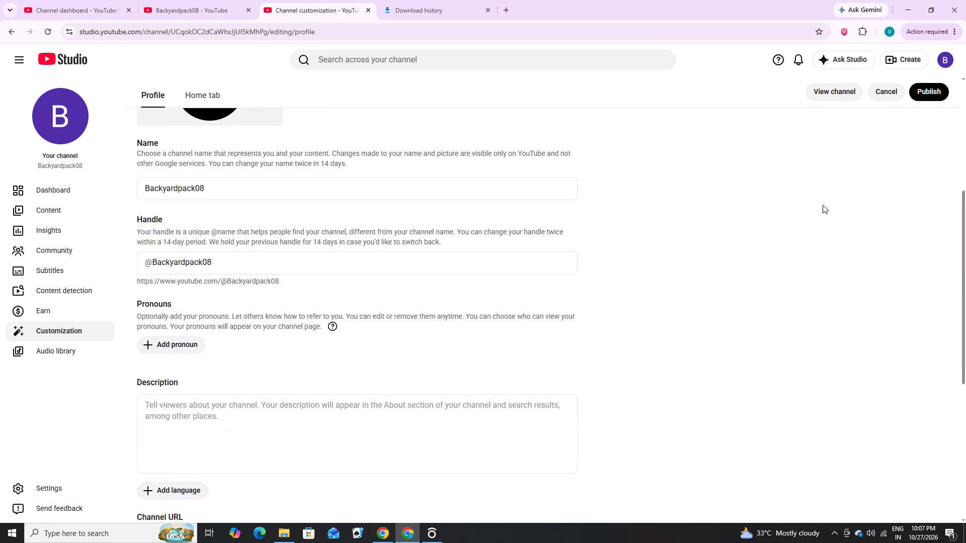
pyautogui.scroll(-2, 756, 214)
pyautogui.scroll(8, 754, 216)
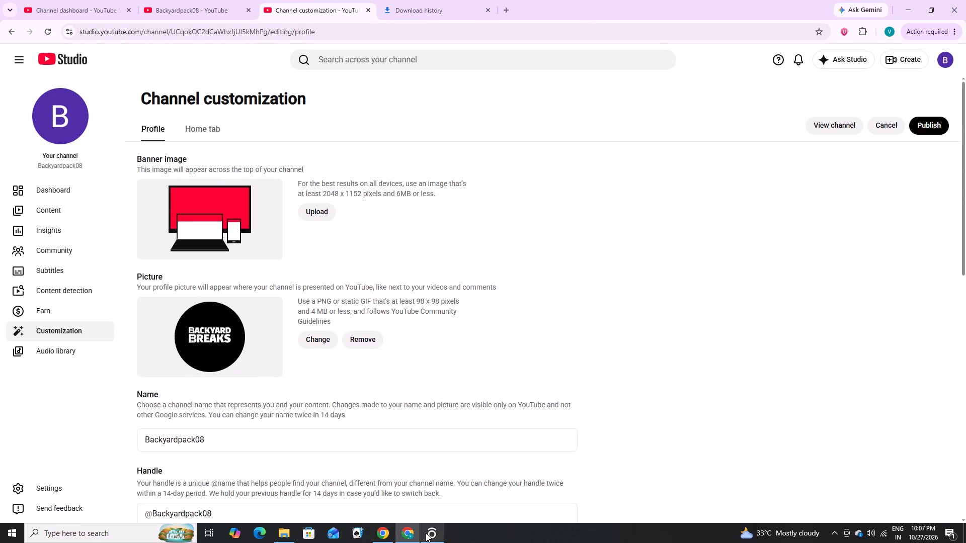
pyautogui.click(375, 505)
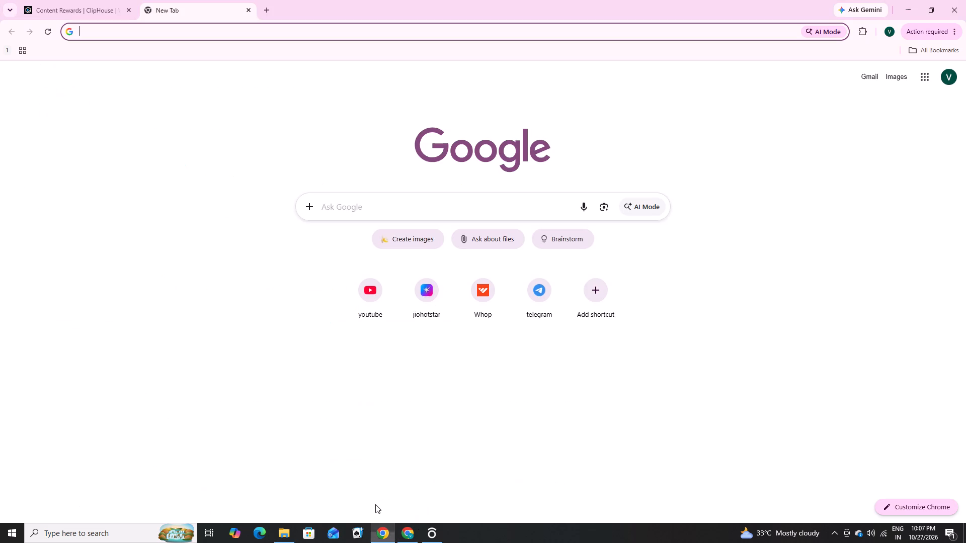
pyautogui.click(75, 0)
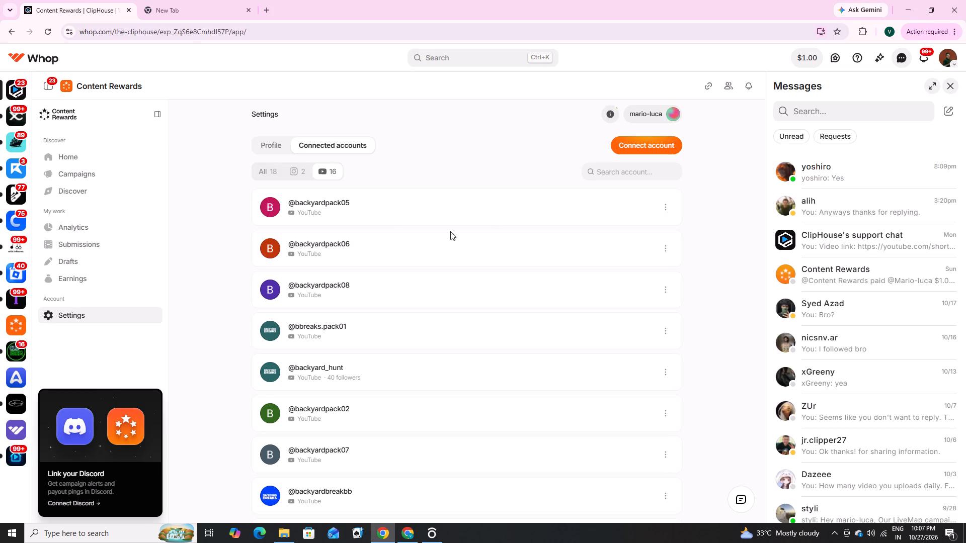
pyautogui.scroll(7, 390, 229)
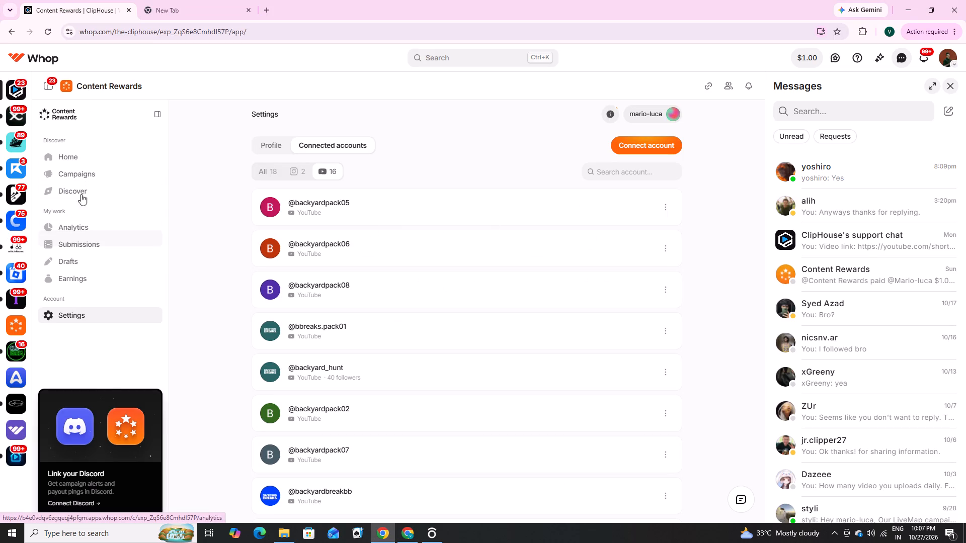
pyautogui.click(81, 173)
pyautogui.click(77, 188)
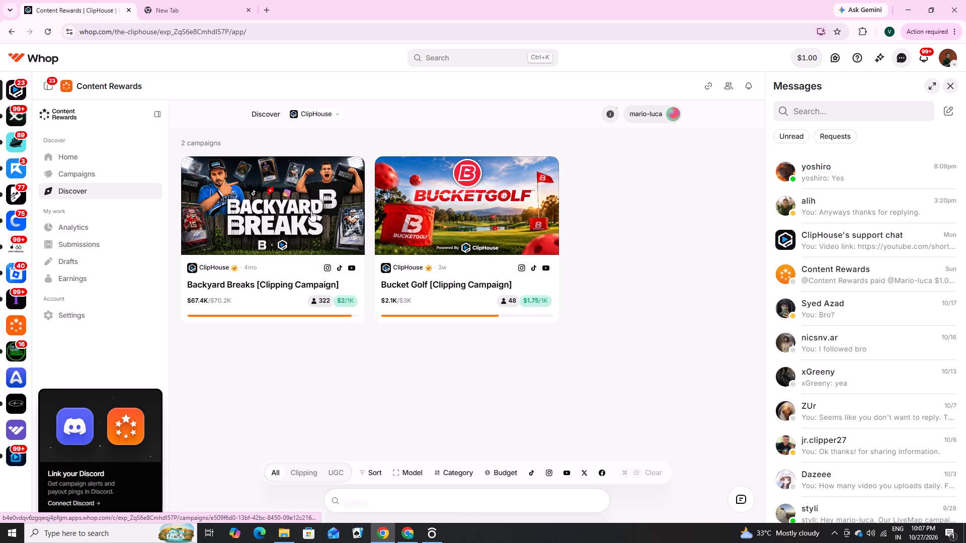
pyautogui.moveTo(286, 218); pyautogui.dragTo(283, 211)
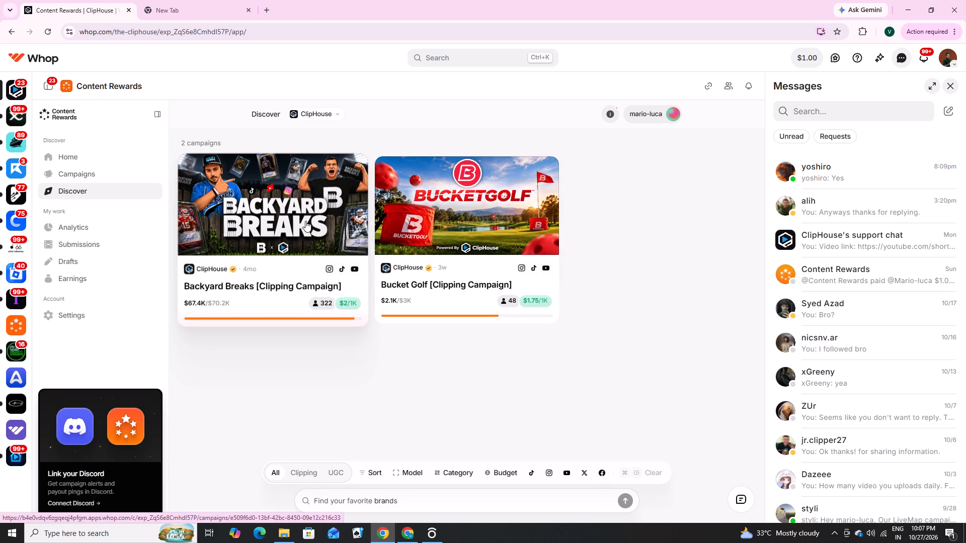
pyautogui.click(305, 221)
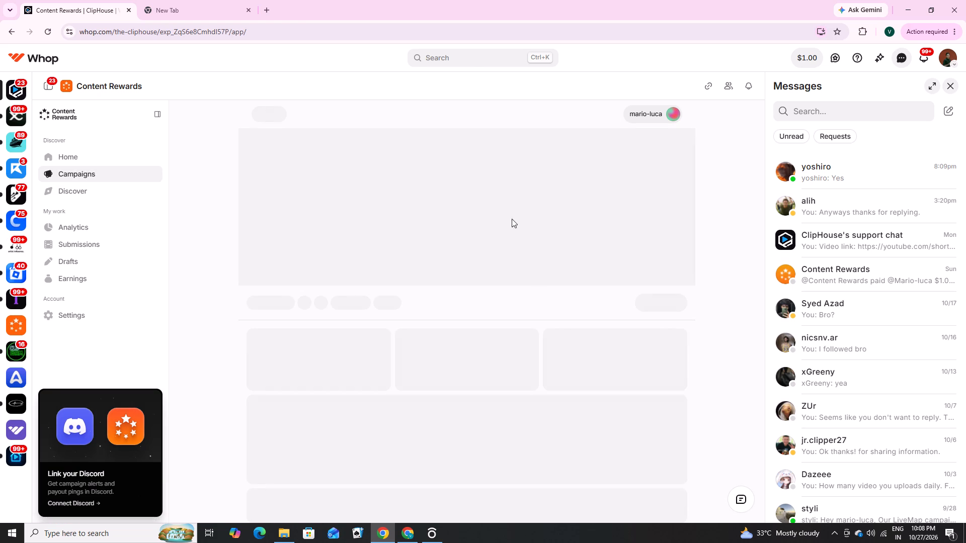
# Open the first Google Docs reference material of the Backyard Breaks campaign.
pyautogui.scroll(-1, 593, 234)
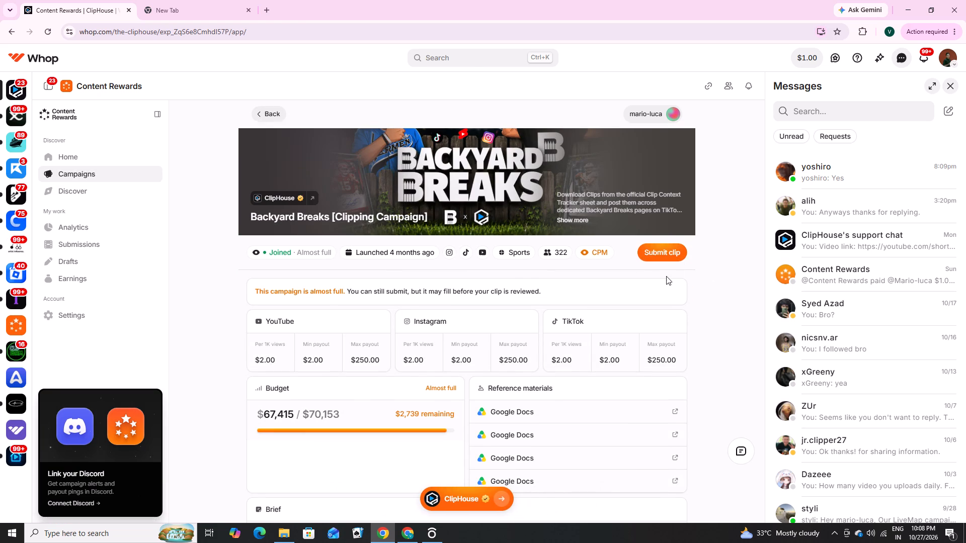
pyautogui.scroll(-1, 659, 279)
pyautogui.scroll(1, 658, 280)
pyautogui.scroll(-1, 656, 282)
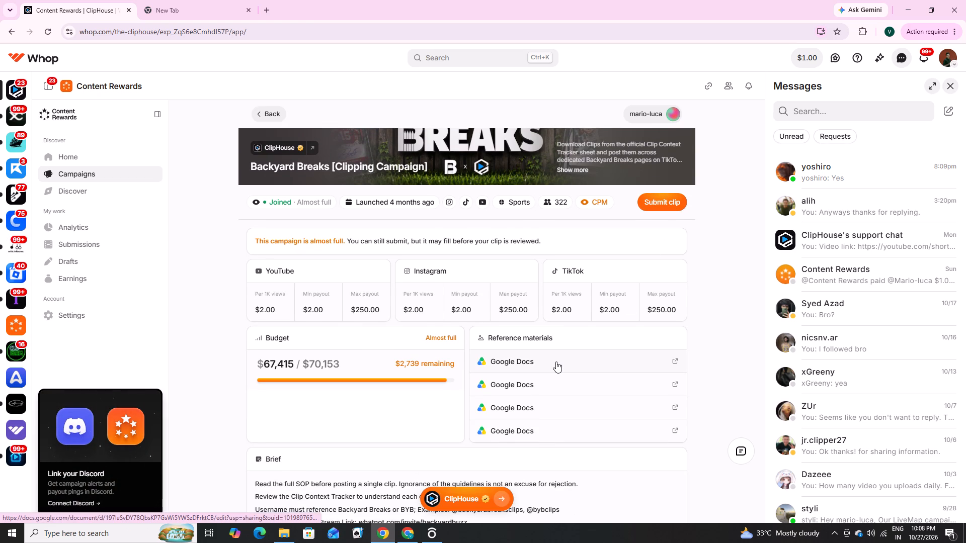
pyautogui.click(556, 361)
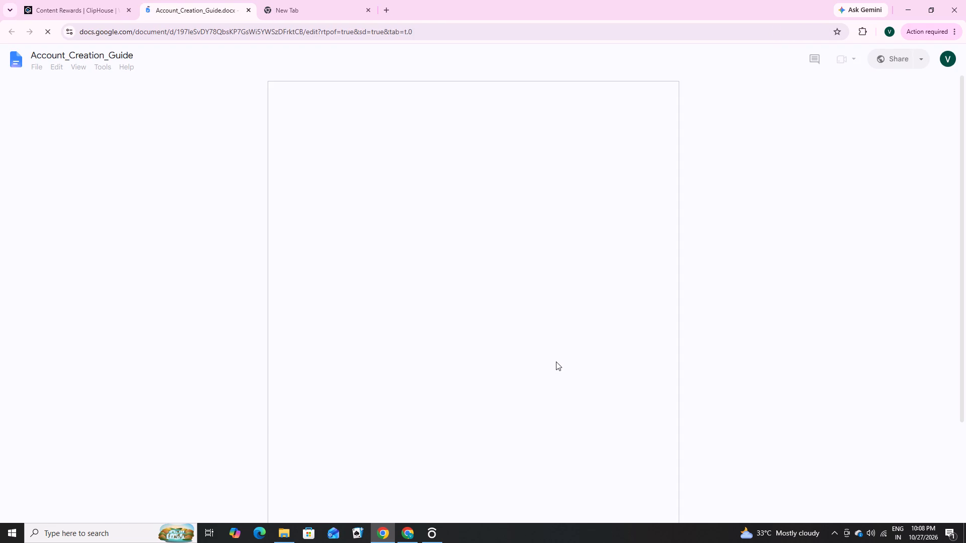
# Copy the Option 1 bio text, including its Linktree link, from the guide's Bio Requirements table.
pyautogui.scroll(-1, 547, 326)
pyautogui.scroll(1, 535, 327)
pyautogui.scroll(-3, 510, 332)
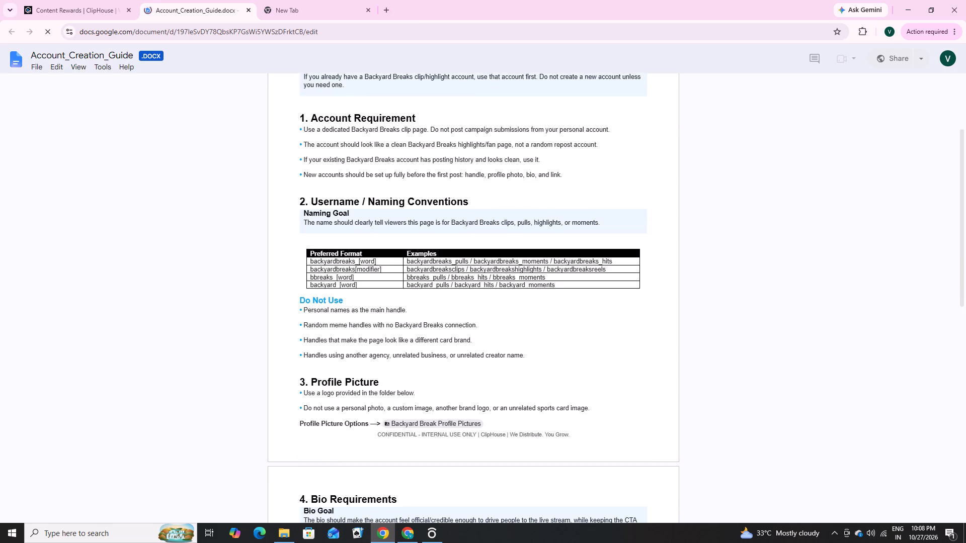
pyautogui.scroll(-2, 502, 332)
pyautogui.scroll(-3, 419, 389)
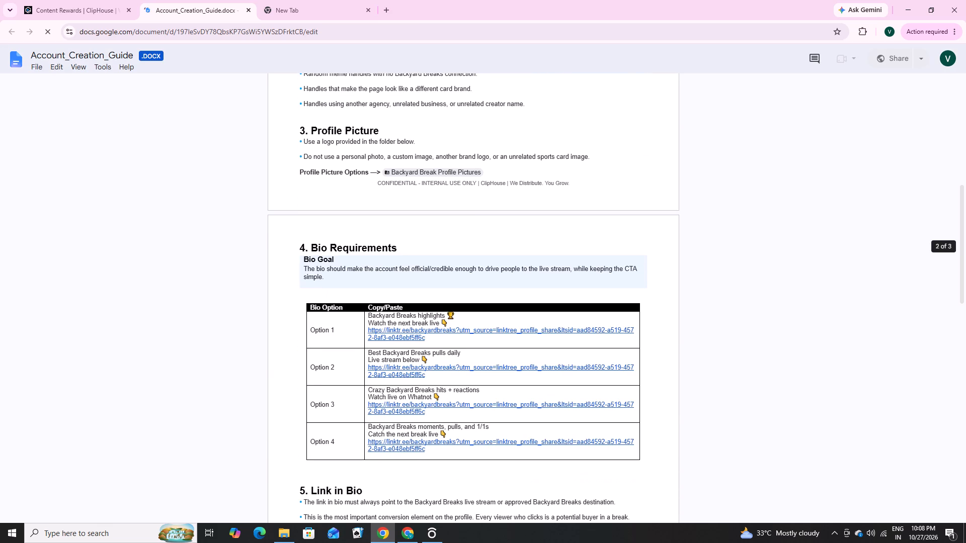
pyautogui.moveTo(369, 315); pyautogui.dragTo(433, 338)
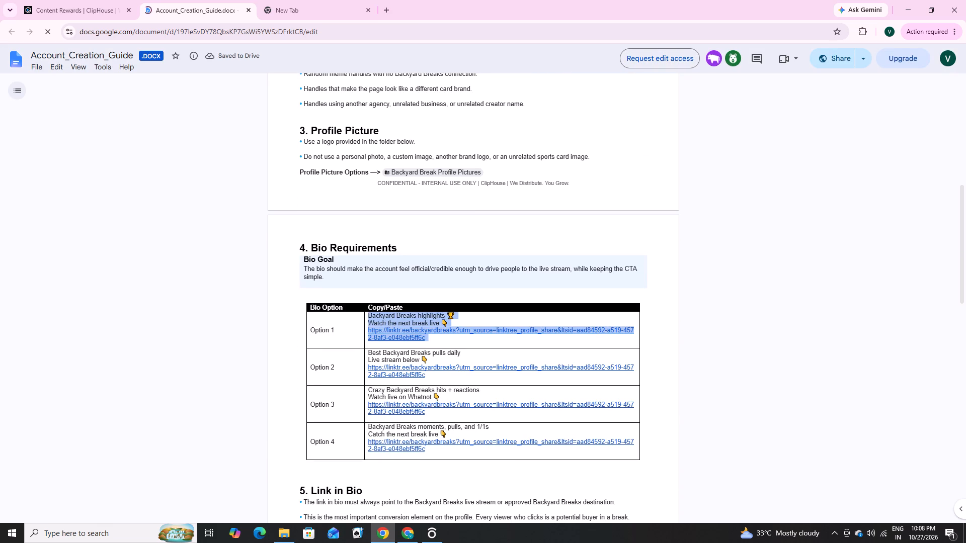
pyautogui.moveTo(433, 338); pyautogui.dragTo(437, 341)
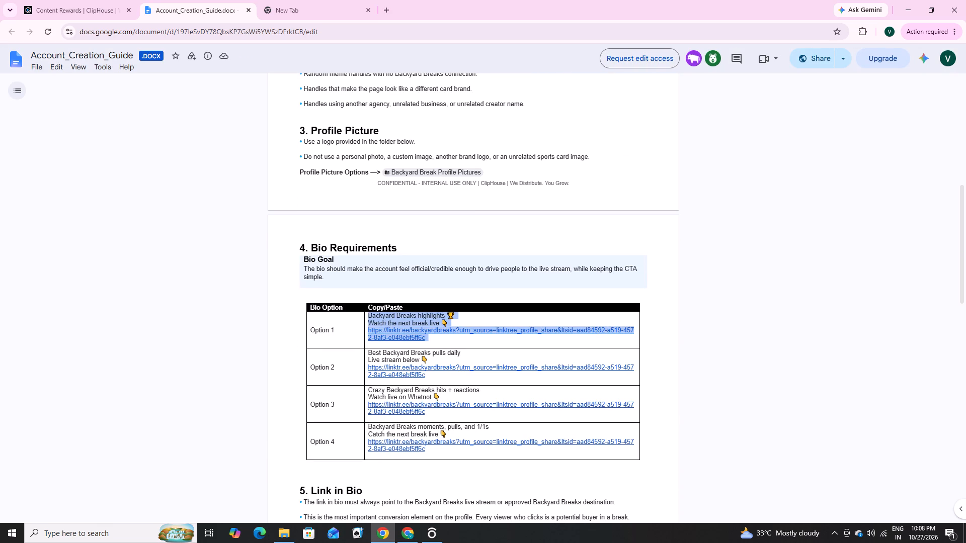
pyautogui.hotkey('ctrl', 'c')
pyautogui.hotkey('ctrl', 'c')
pyautogui.hotkey('ctrl', 'c')
pyautogui.hotkey('ctrl', 'c')
pyautogui.hotkey('ctrl', 'c')
pyautogui.hotkey('ctrl', 'c')
# Switch back to the YouTube Studio window and paste the copied bio into Backyardpack08's channel description.
pyautogui.scroll(-5, 457, 481)
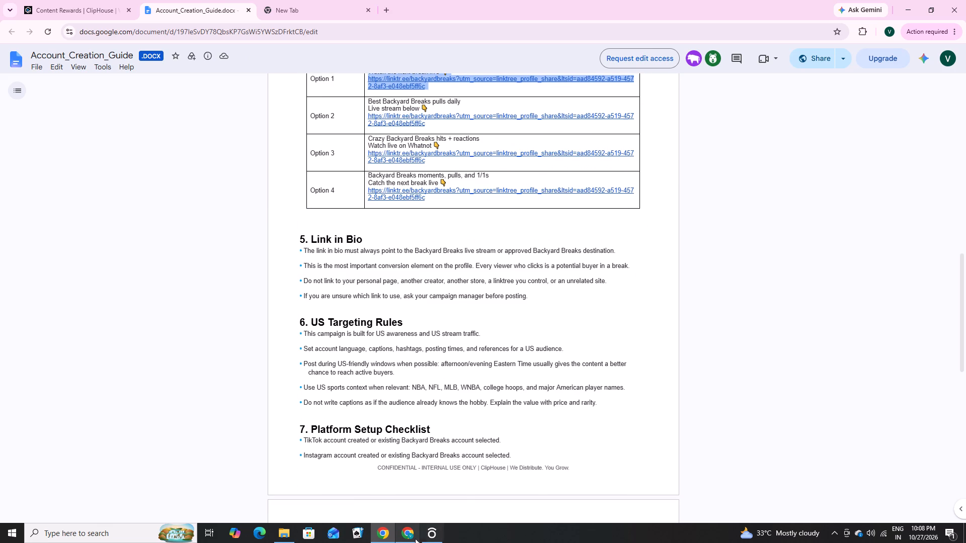
pyautogui.click(404, 497)
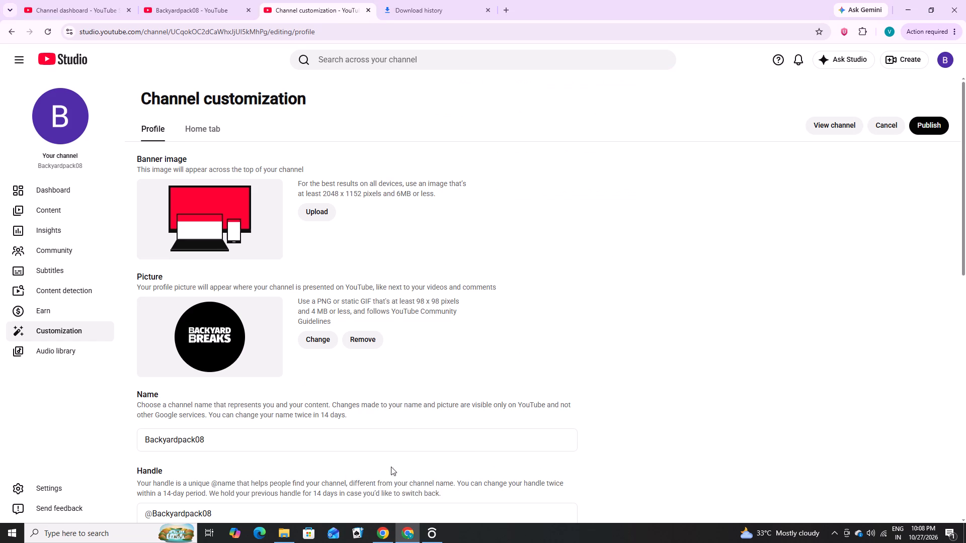
pyautogui.scroll(-4, 368, 420)
pyautogui.scroll(-3, 201, 361)
pyautogui.click(197, 326)
pyautogui.hotkey('ctrl', 'v')
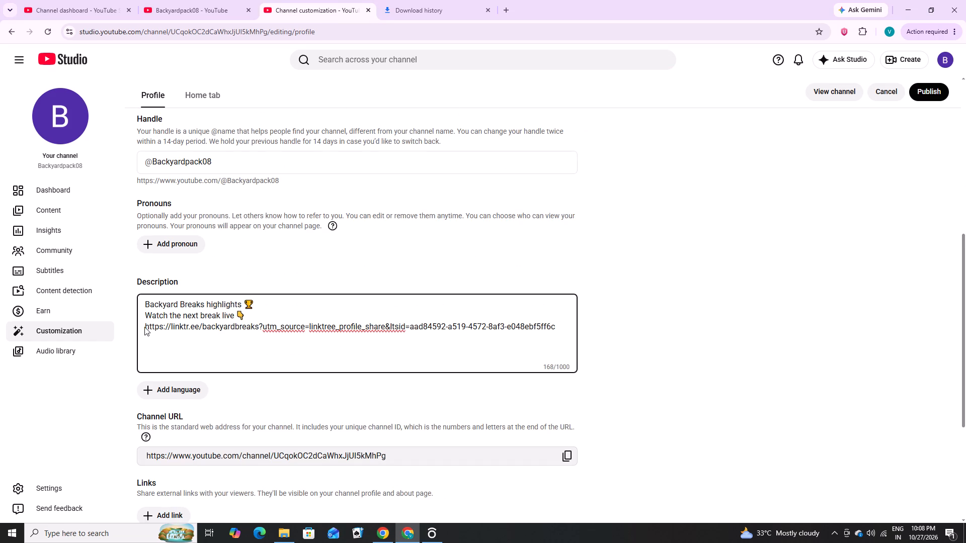
# Add a channel link titled "join now" using the Backyard Breaks Linktree URL copied from the description.
pyautogui.moveTo(145, 327); pyautogui.dragTo(551, 333)
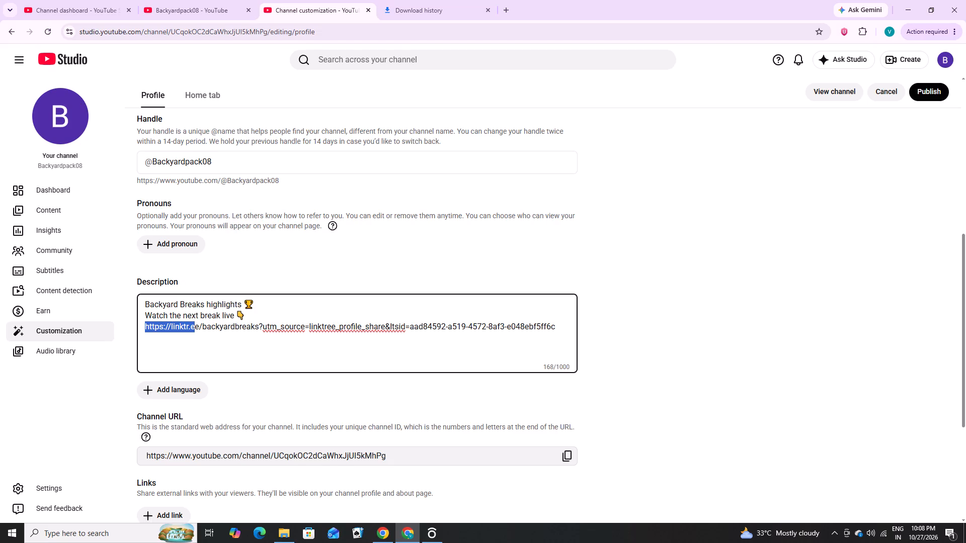
pyautogui.hotkey('ctrl', 'c')
pyautogui.hotkey('ctrl', 'c')
pyautogui.scroll(-2, 303, 399)
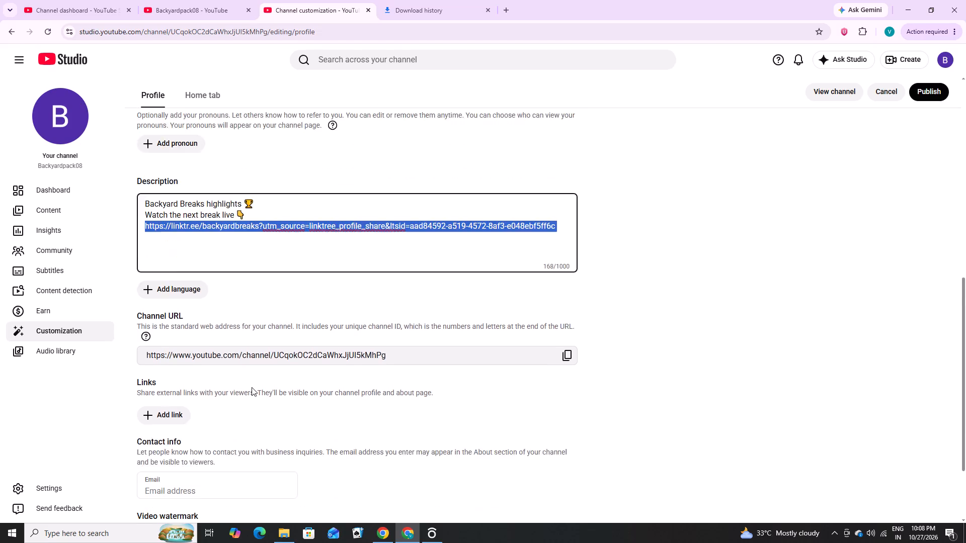
pyautogui.scroll(-1, 252, 387)
pyautogui.click(177, 367)
pyautogui.click(188, 372)
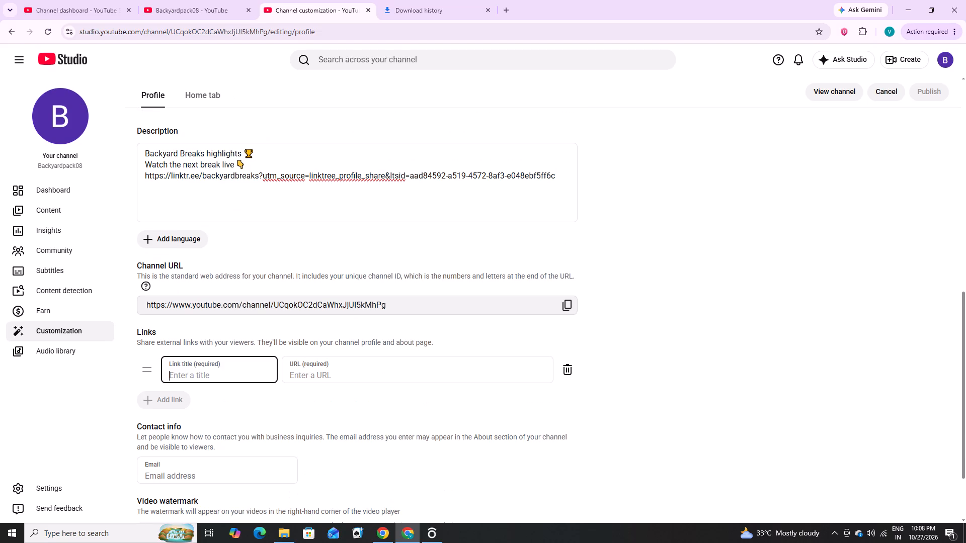
pyautogui.write('joi')
pyautogui.write('n')
pyautogui.press('space')
pyautogui.press('n')
pyautogui.write('ow')
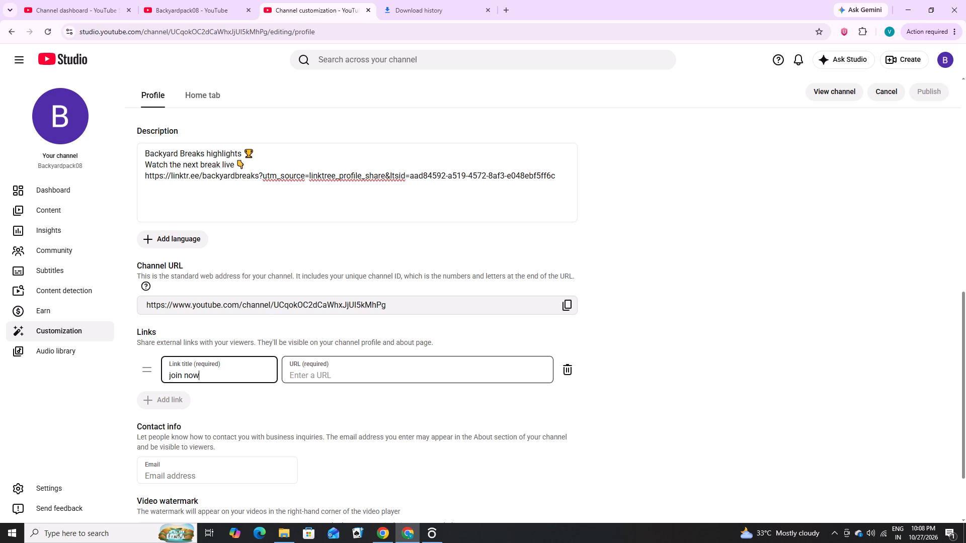
pyautogui.click(334, 378)
pyautogui.hotkey('ctrl', 'v')
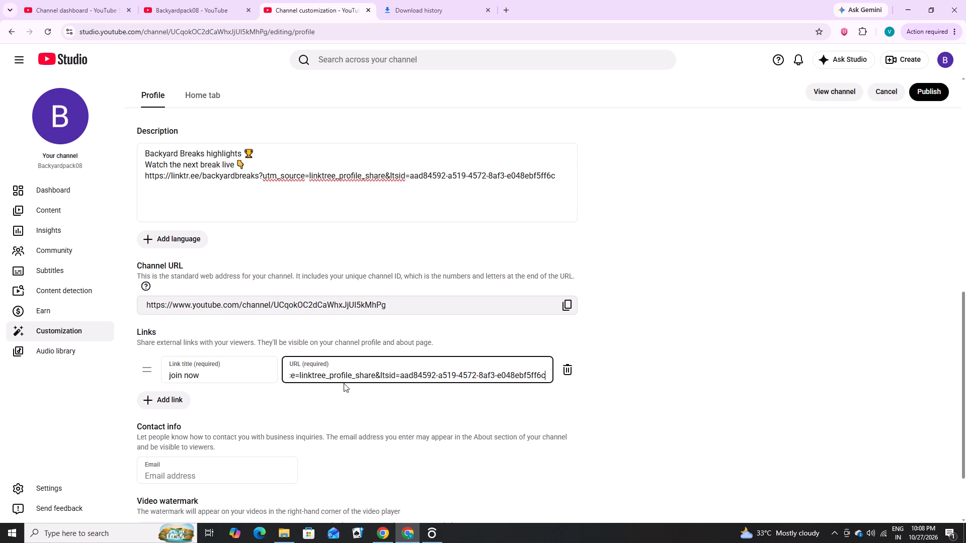
# Copy the entire channel description text, from "Backyard Breaks highlights" through the Linktree URL.
pyautogui.moveTo(145, 153); pyautogui.dragTo(146, 154)
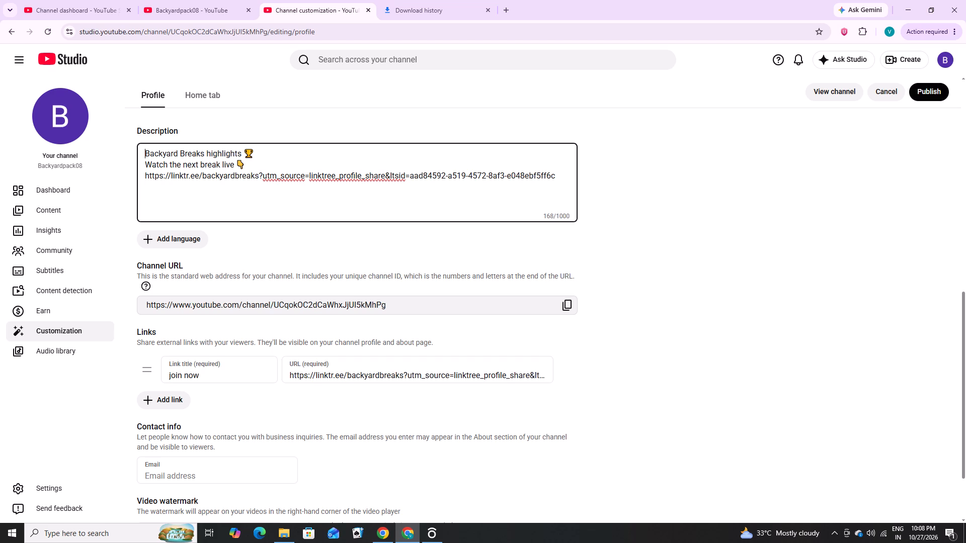
pyautogui.moveTo(146, 154); pyautogui.dragTo(507, 192)
pyautogui.hotkey('ctrl', 'c')
pyautogui.hotkey('ctrl', 'c')
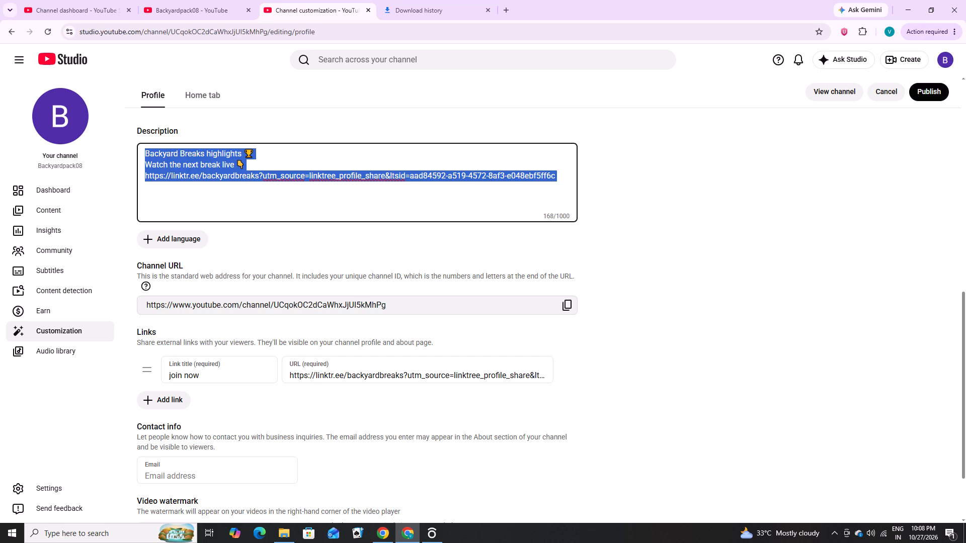
# Publish the Backyardpack08 channel customization changes.
pyautogui.click(548, 374)
pyautogui.click(542, 376)
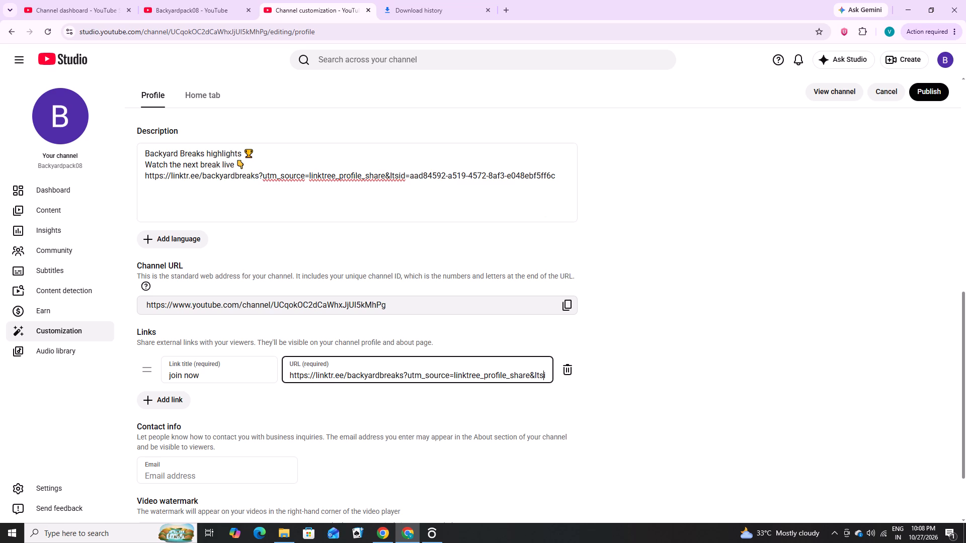
pyautogui.click(933, 89)
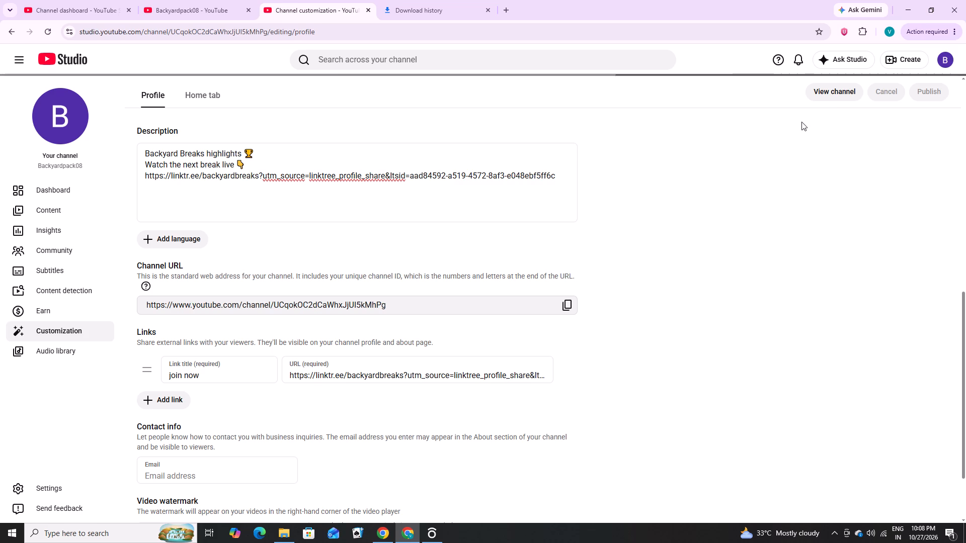
# Look over Backyardpack08's published profile settings and return to its Studio channel dashboard.
pyautogui.scroll(3, 797, 146)
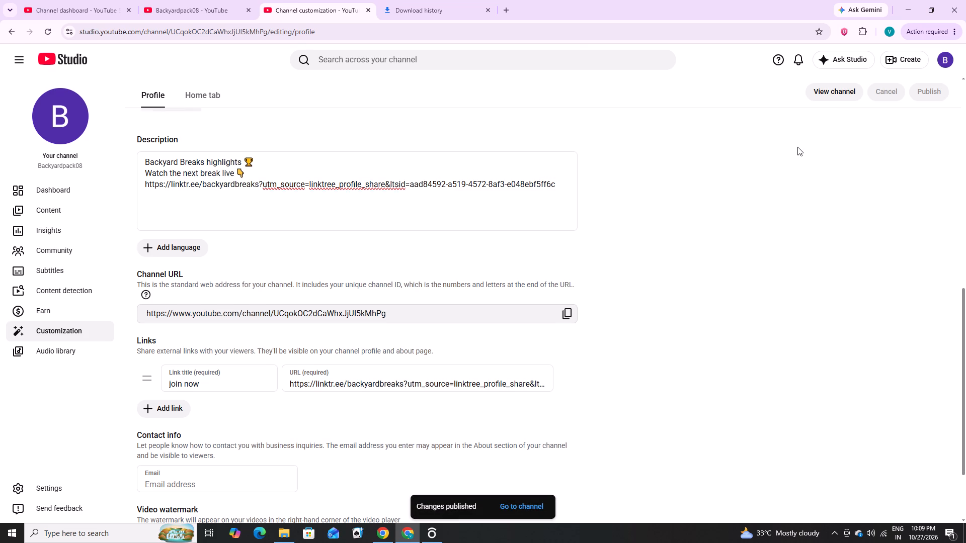
pyautogui.scroll(11, 797, 147)
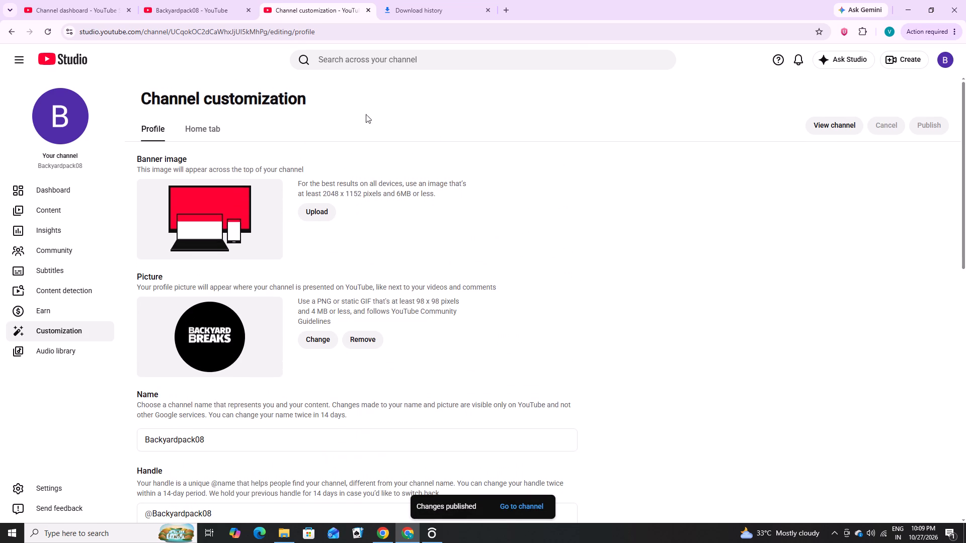
pyautogui.click(70, 57)
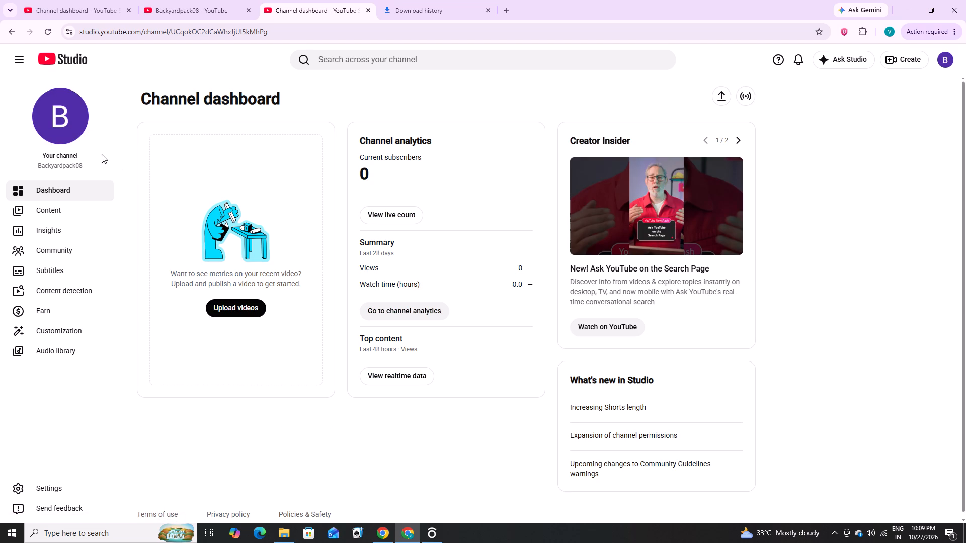
# Go to the YouTube home page from Backyardpack08's open channel page and close that browser tab.
pyautogui.doubleClick(199, 0)
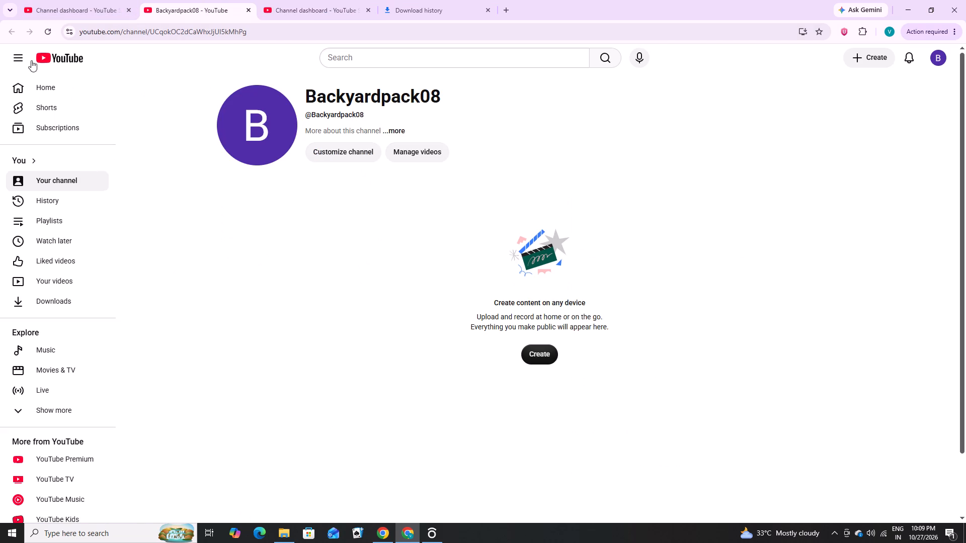
pyautogui.click(79, 61)
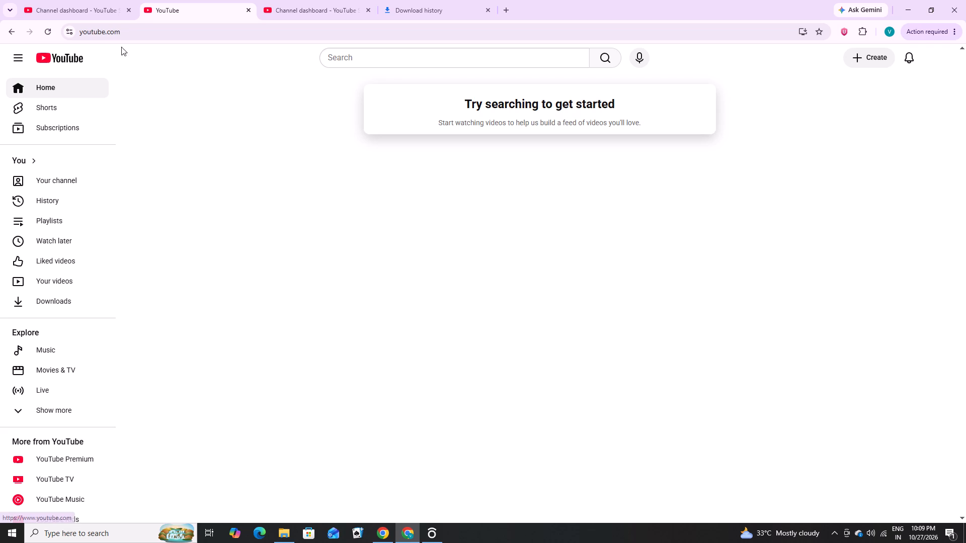
pyautogui.click(244, 10)
pyautogui.click(248, 11)
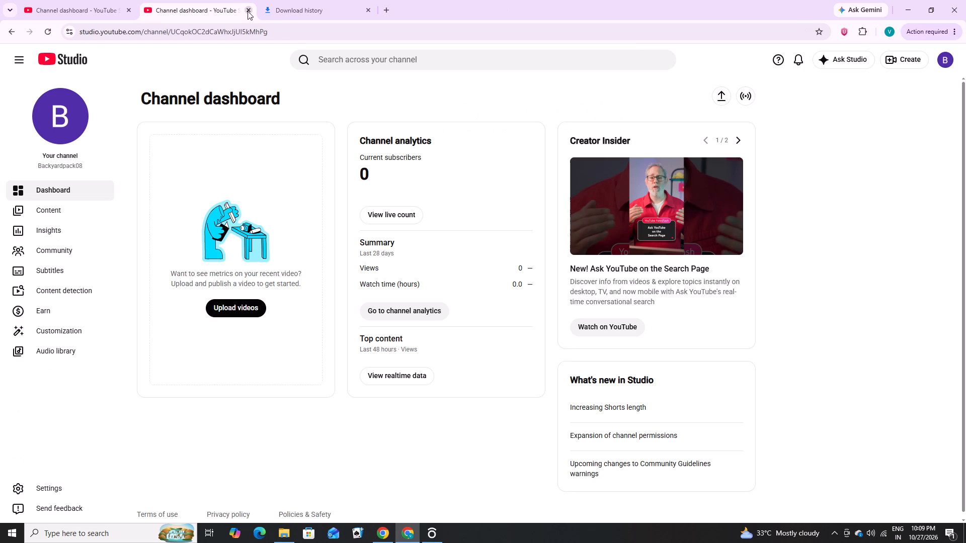
# Switch the YouTube Studio account from Backyardpack08 to the Backyardpack05 channel.
pyautogui.click(286, 8)
pyautogui.click(199, 0)
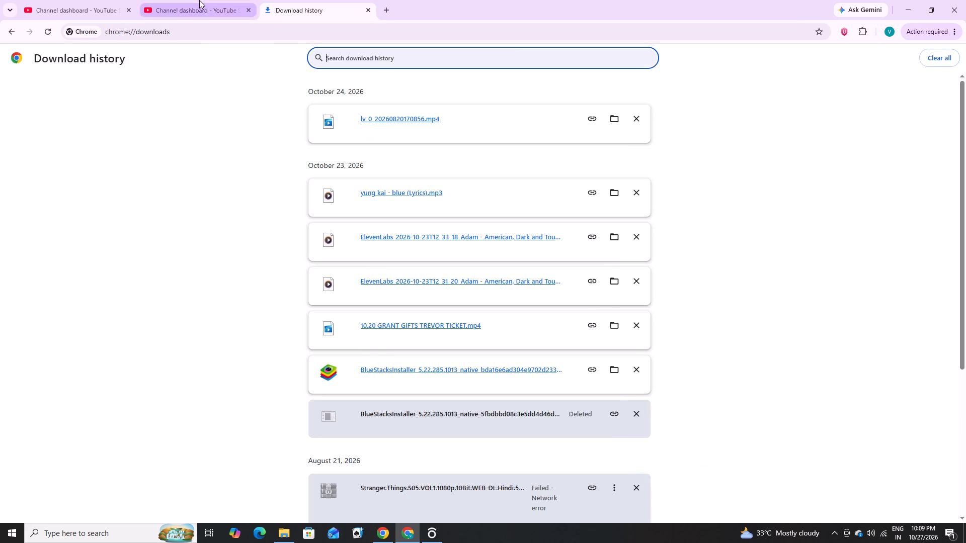
pyautogui.click(943, 59)
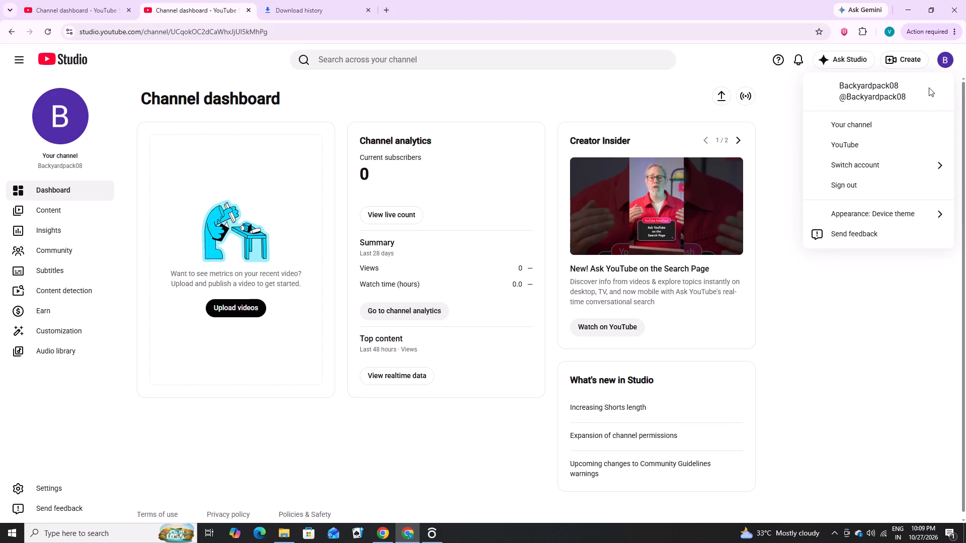
pyautogui.click(857, 173)
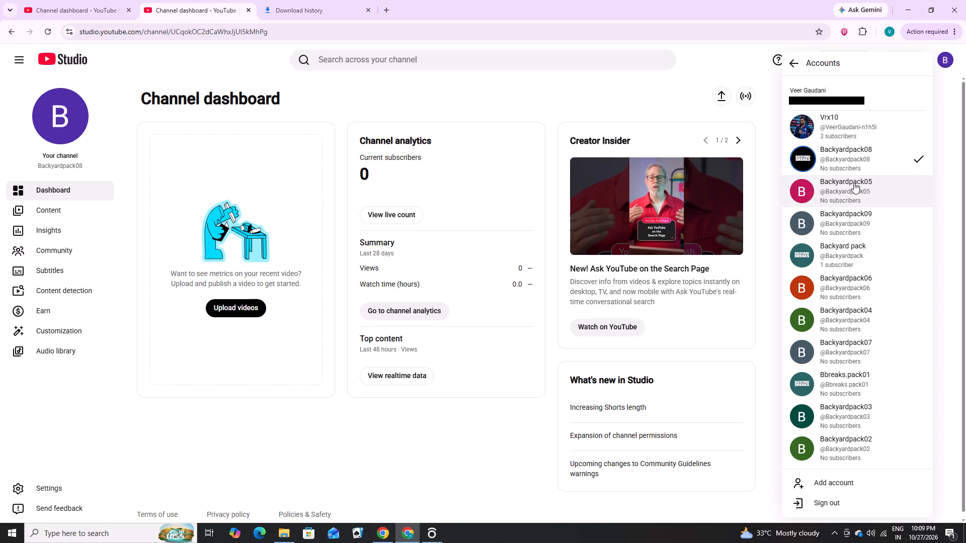
pyautogui.click(854, 183)
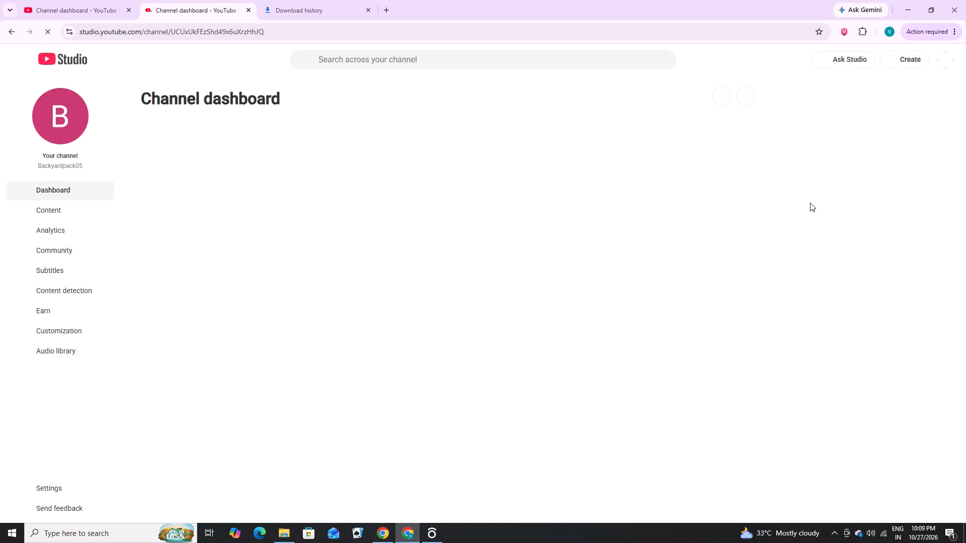
# Open Backyardpack05's channel customization from its public channel page, closing the download history tab along the way.
pyautogui.click(56, 113)
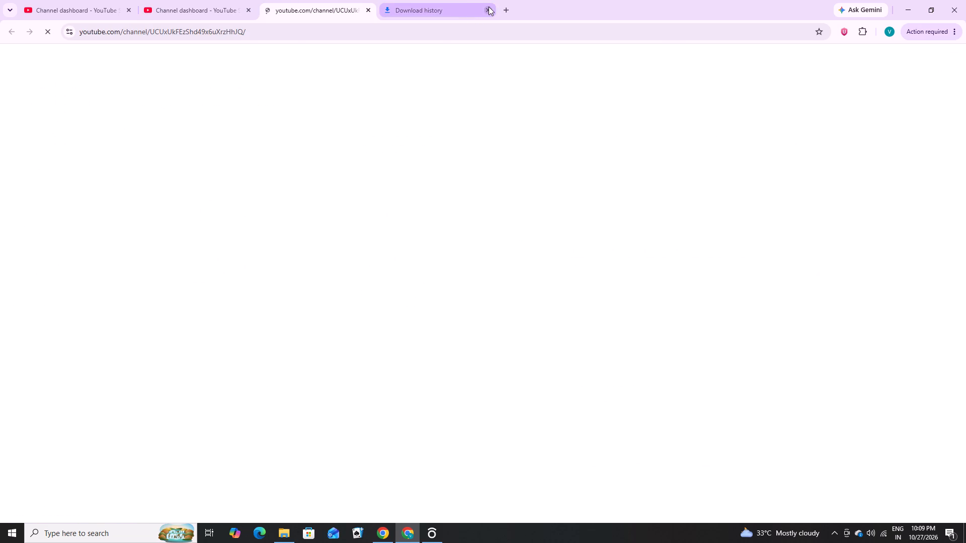
pyautogui.click(489, 7)
pyautogui.click(115, 5)
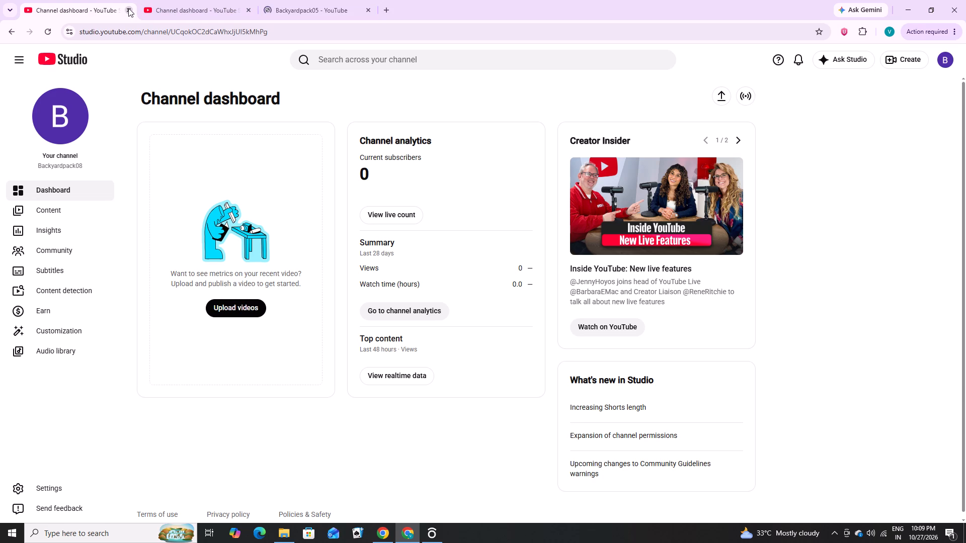
pyautogui.click(168, 0)
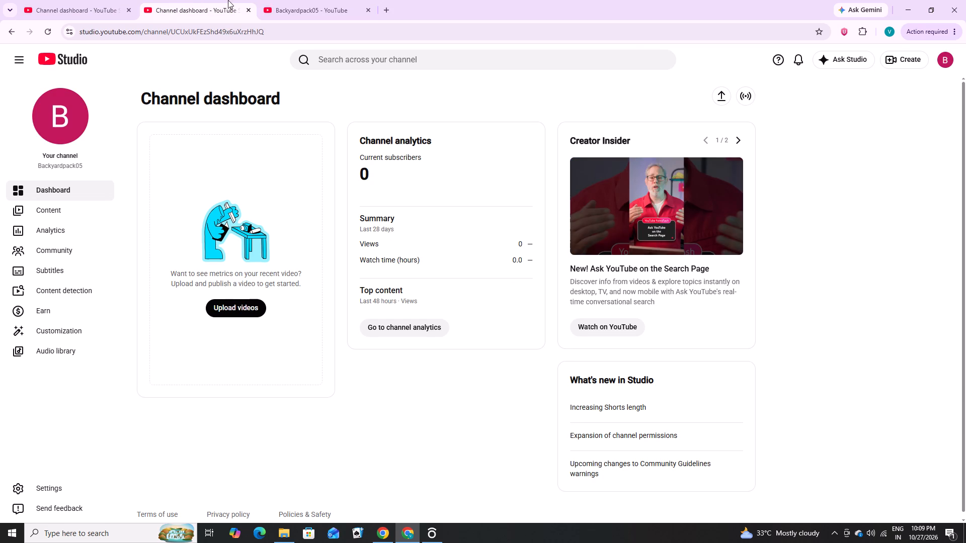
pyautogui.click(300, 0)
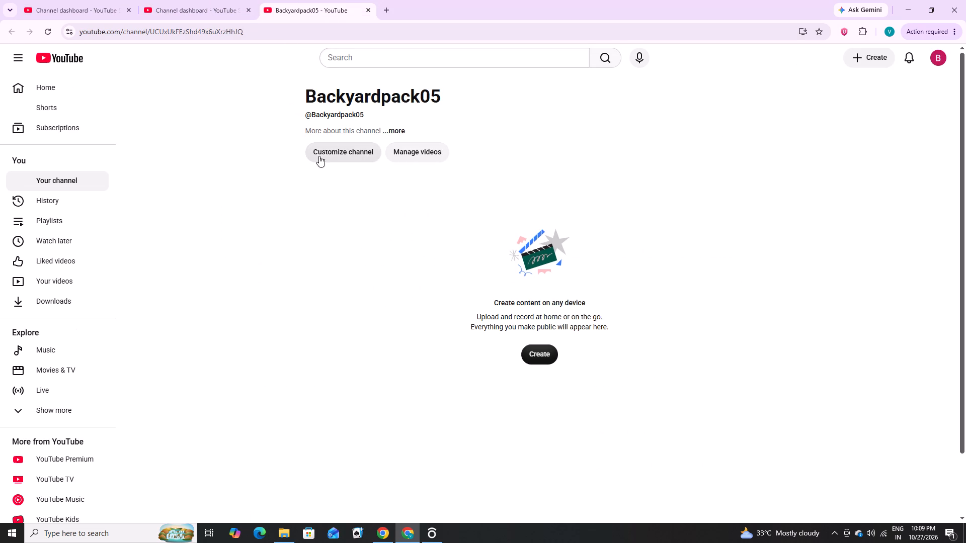
pyautogui.click(325, 152)
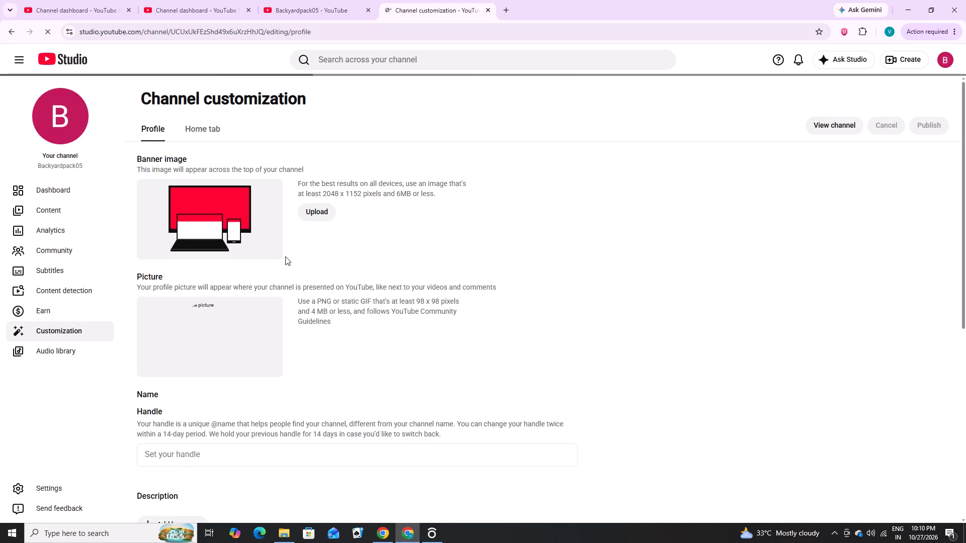
# Set Backyardpack05's profile picture to the red Backyard Breaks logo, IMG_8372 (1), from Downloads, keeping the default crop.
pyautogui.scroll(-5, 251, 311)
pyautogui.scroll(3, 233, 287)
pyautogui.click(321, 240)
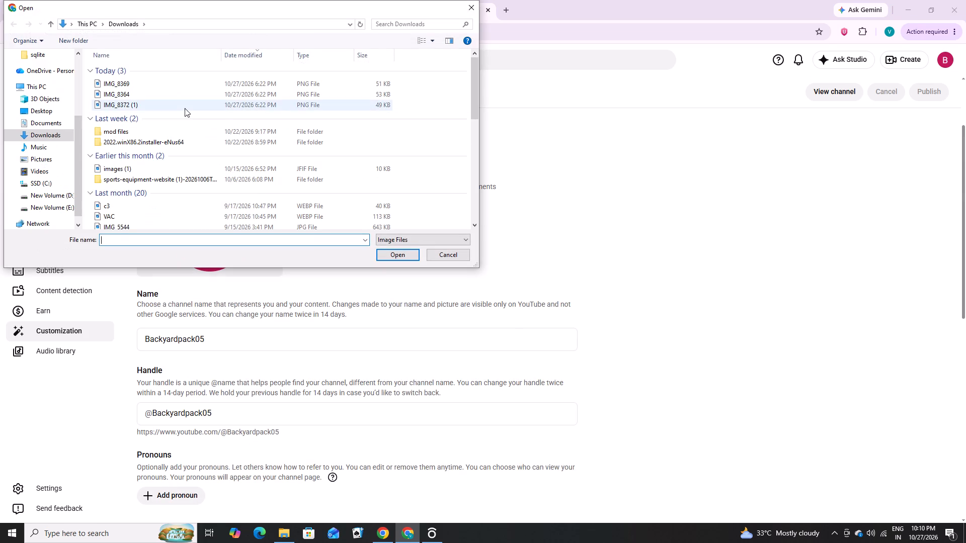
pyautogui.click(185, 108)
pyautogui.click(398, 253)
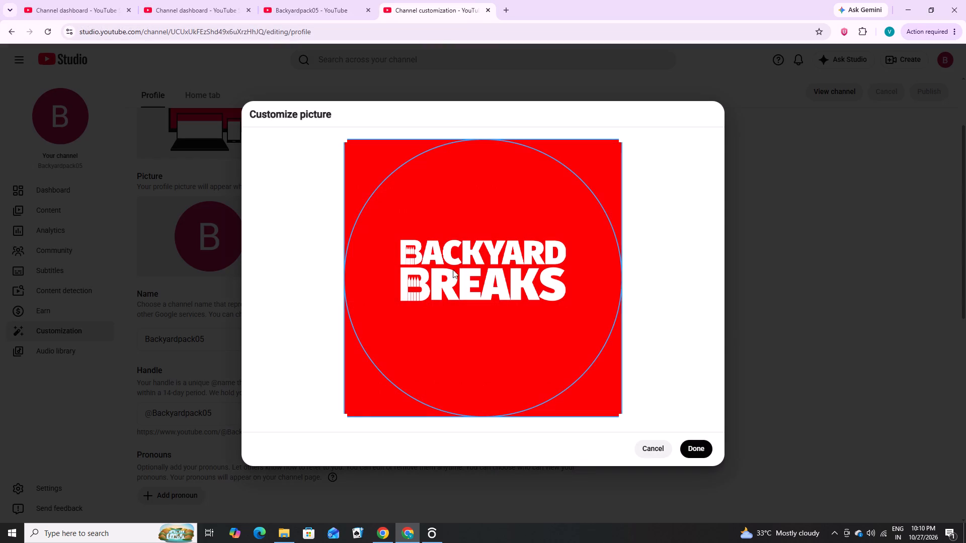
pyautogui.click(699, 449)
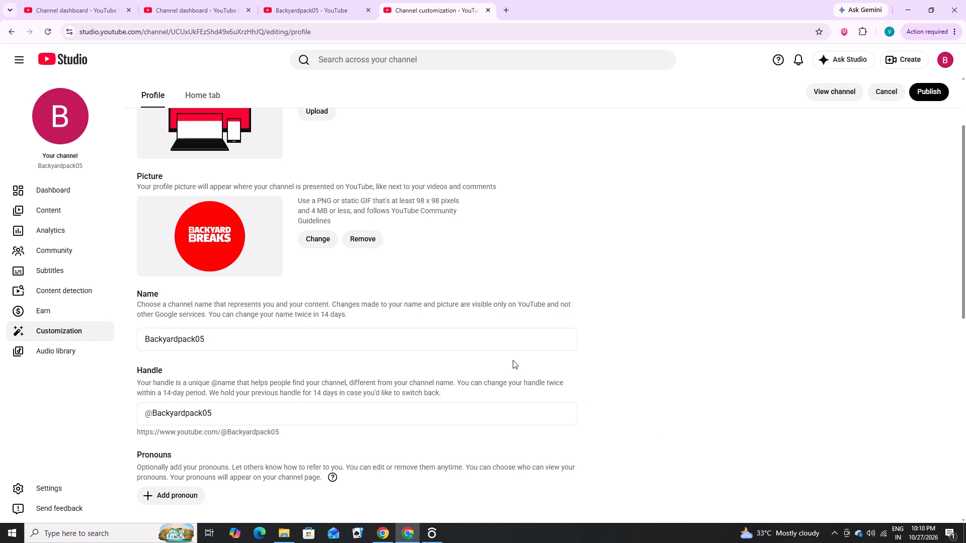
# Paste the copied Backyard Breaks bio with the Linktree URL into Backyardpack05's channel description.
pyautogui.scroll(-2, 492, 351)
pyautogui.scroll(1, 490, 351)
pyautogui.scroll(-4, 446, 342)
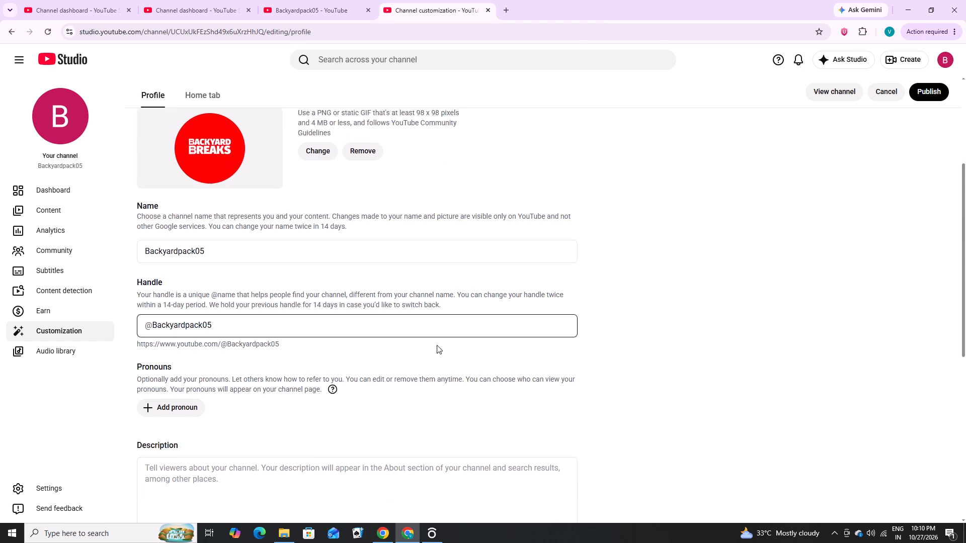
pyautogui.click(285, 318)
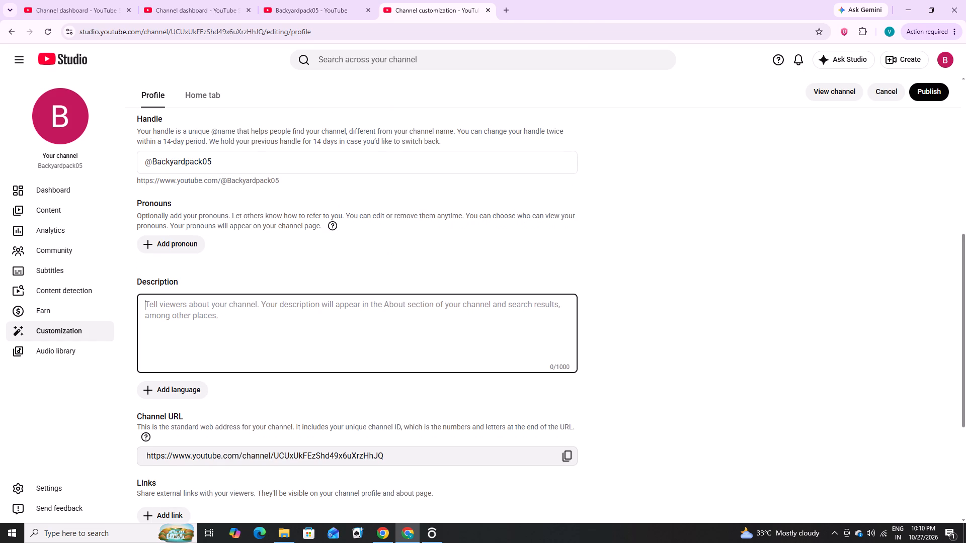
pyautogui.hotkey('ctrl', 'v')
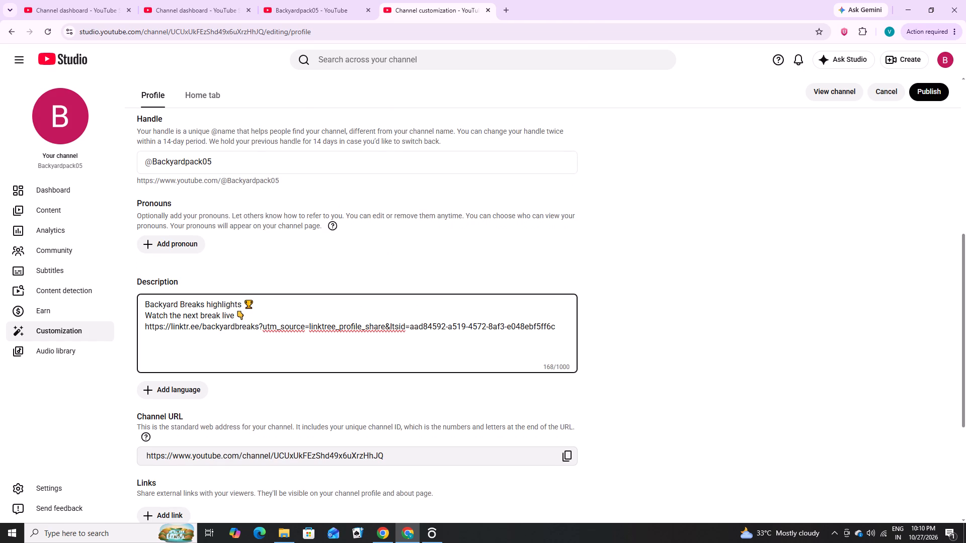
# Add a channel link titled "join" using the Backyard Breaks Linktree URL copied from the description.
pyautogui.moveTo(144, 326); pyautogui.dragTo(221, 338)
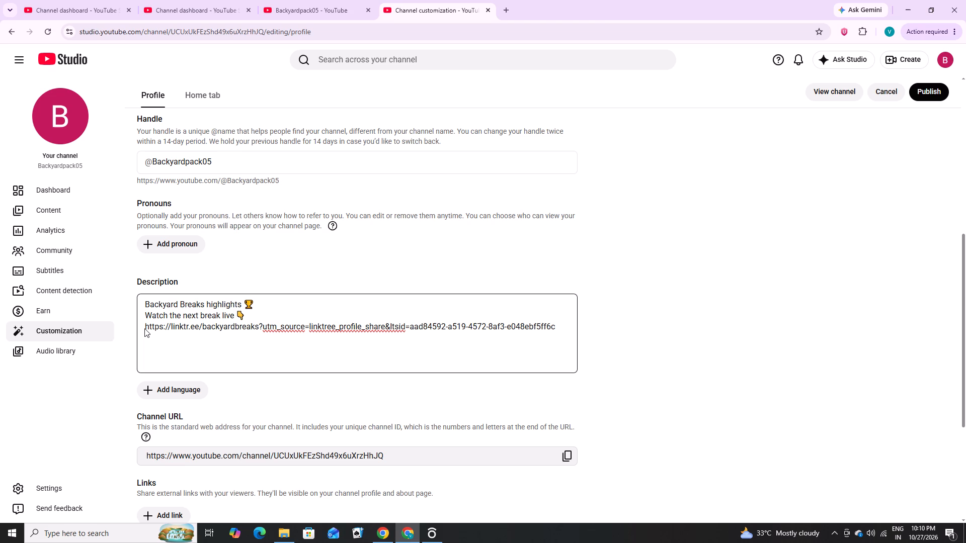
pyautogui.moveTo(144, 328); pyautogui.dragTo(198, 335)
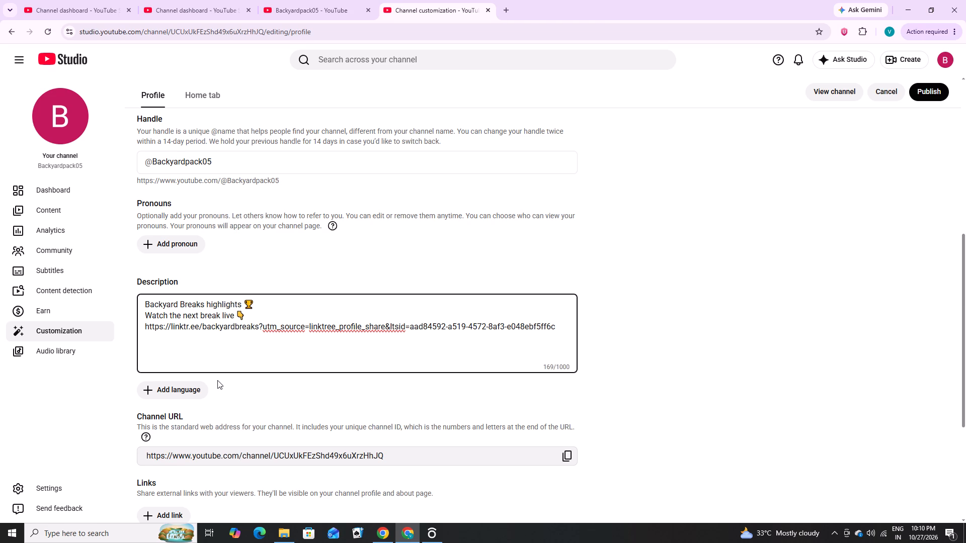
pyautogui.scroll(-1, 218, 379)
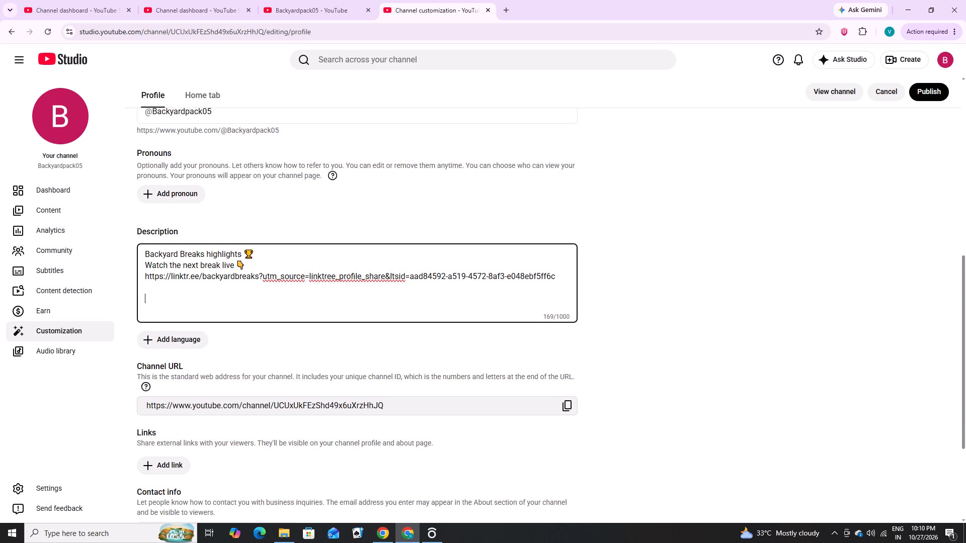
pyautogui.moveTo(146, 278); pyautogui.dragTo(571, 271)
pyautogui.hotkey('ctrl', 'c')
pyautogui.hotkey('ctrl', 'c')
pyautogui.hotkey('ctrl', 'c')
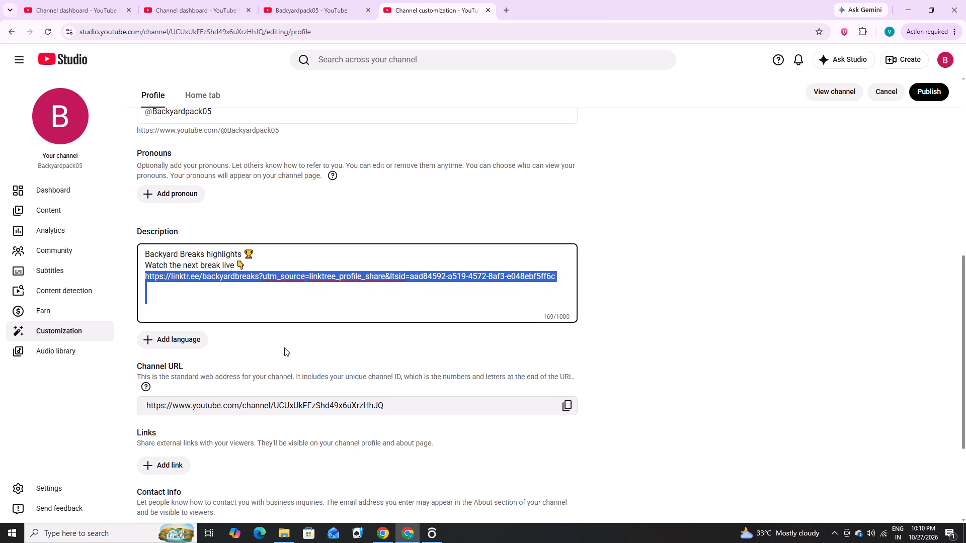
pyautogui.click(180, 463)
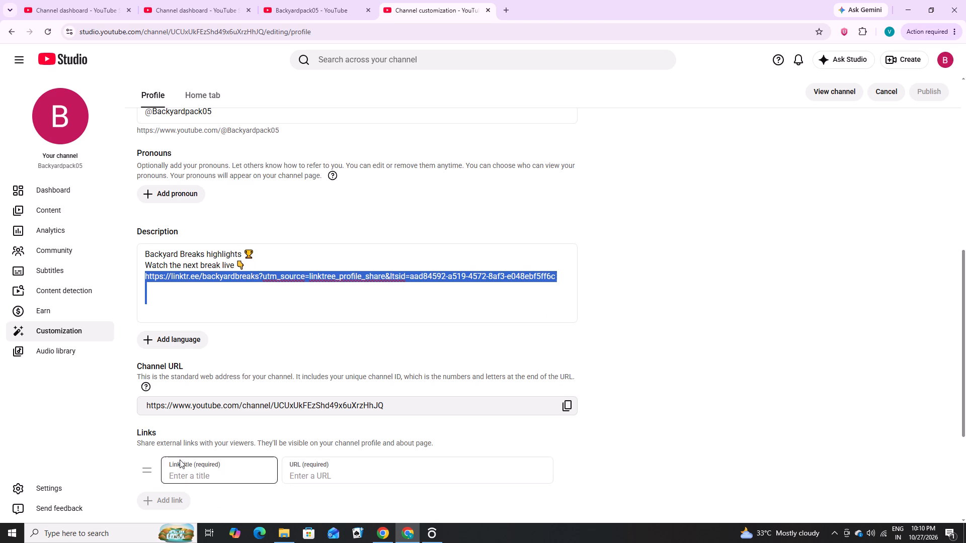
pyautogui.click(207, 473)
pyautogui.write('join')
pyautogui.click(313, 480)
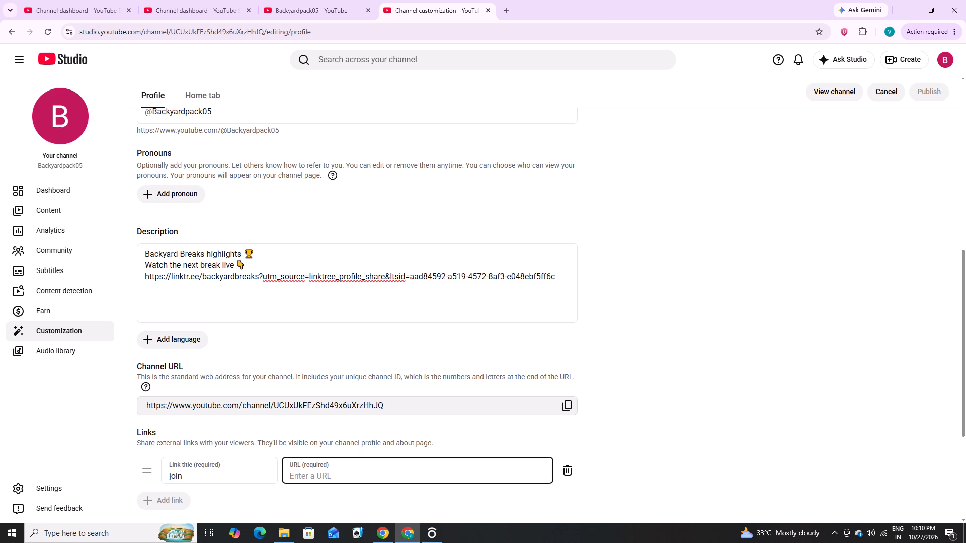
pyautogui.hotkey('ctrl', 'v')
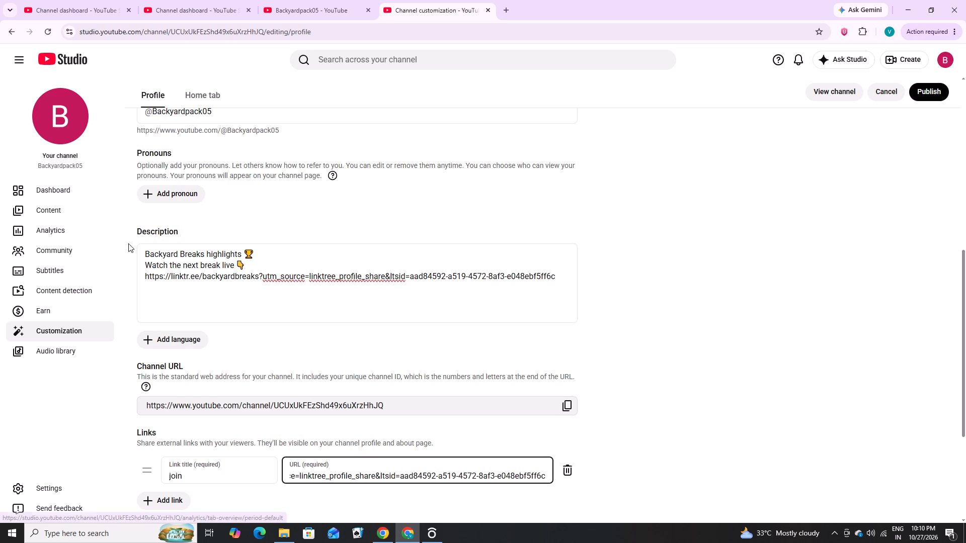
# Copy Backyardpack05's entire channel description text, from "Backyard Breaks highlights" through the Linktree URL.
pyautogui.moveTo(145, 251); pyautogui.dragTo(480, 286)
pyautogui.click(480, 286)
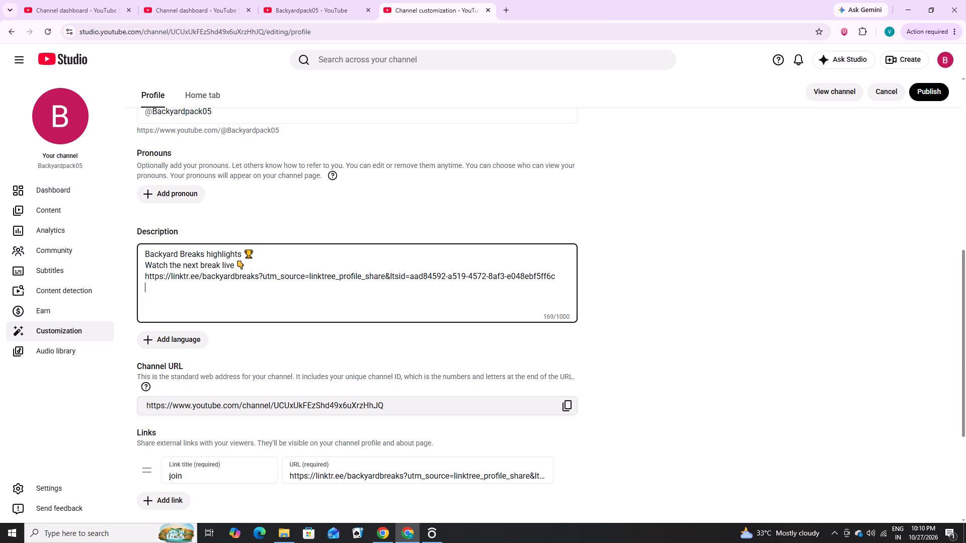
pyautogui.hotkey('ctrl', 'c')
pyautogui.hotkey('ctrl', 'c')
pyautogui.hotkey('ctrl', 'c')
pyautogui.moveTo(143, 253); pyautogui.dragTo(159, 254)
pyautogui.moveTo(145, 254); pyautogui.dragTo(355, 265)
pyautogui.moveTo(146, 252); pyautogui.dragTo(364, 290)
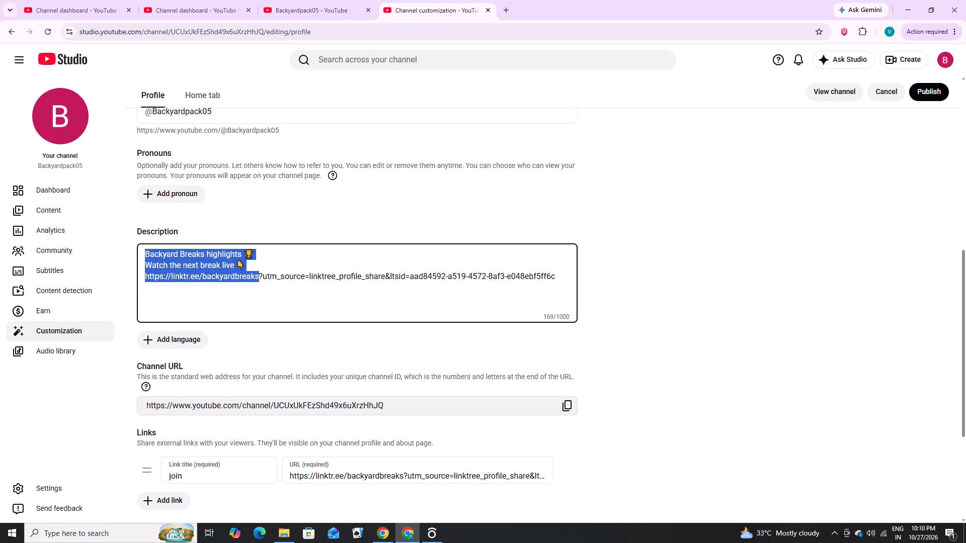
pyautogui.hotkey('ctrl', 'c')
pyautogui.hotkey('ctrl', 'c')
pyautogui.hotkey('ctrl', 'c')
pyautogui.hotkey('ctrl', 'c')
pyautogui.hotkey('ctrl', 'c')
pyautogui.hotkey('ctrl', 'c')
pyautogui.hotkey('ctrl', 'c')
# Publish the Backyardpack05 channel customization changes.
pyautogui.click(932, 91)
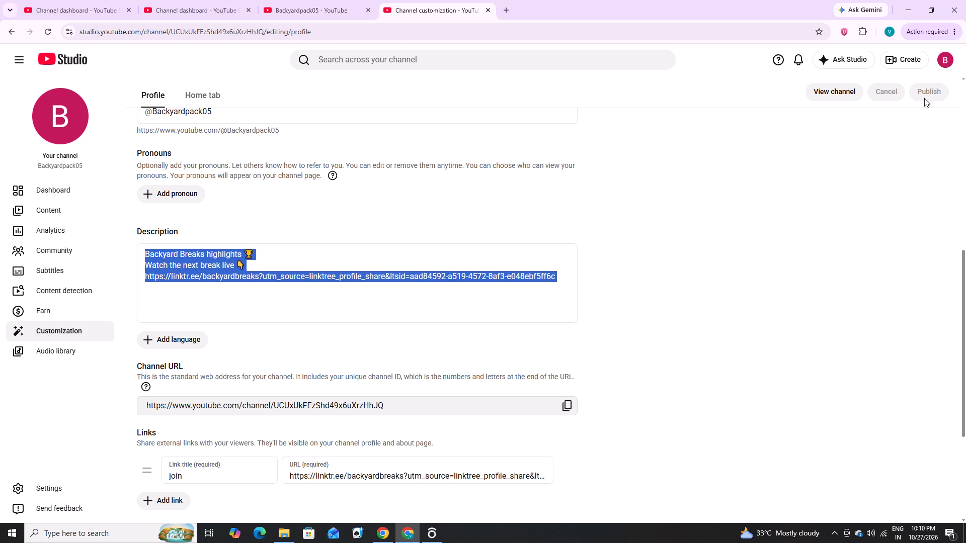
# Close the Backyardpack05 channel and customization pages, keeping the Studio dashboard open.
pyautogui.scroll(5, 420, 336)
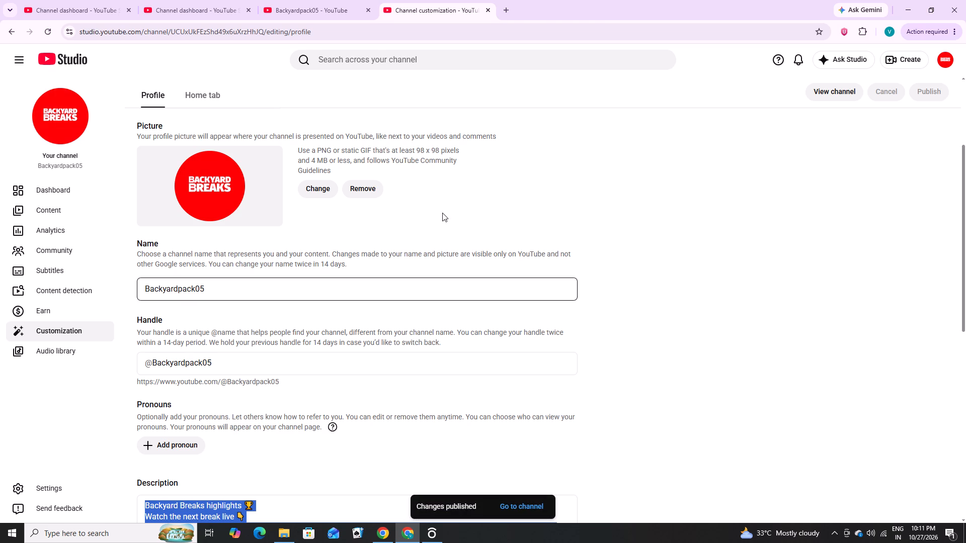
pyautogui.click(302, 13)
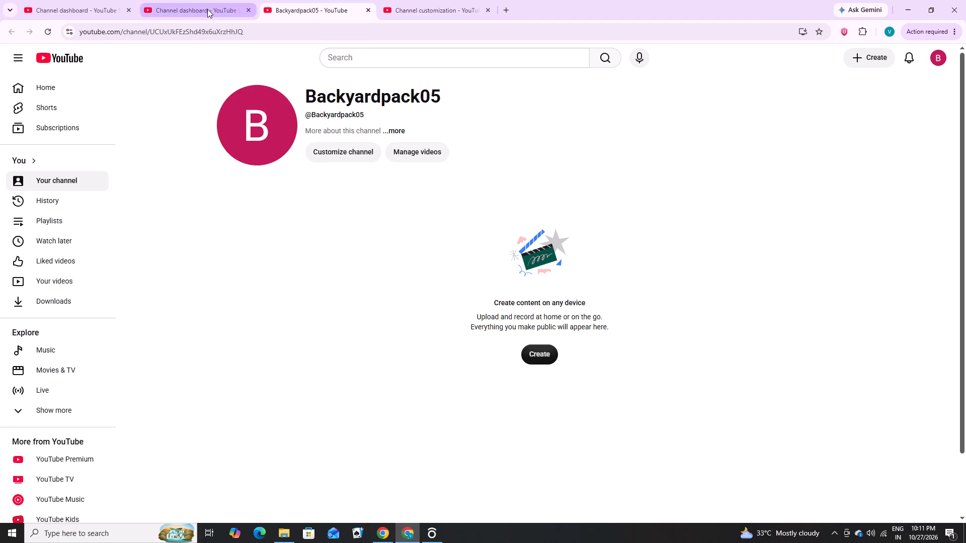
pyautogui.click(207, 9)
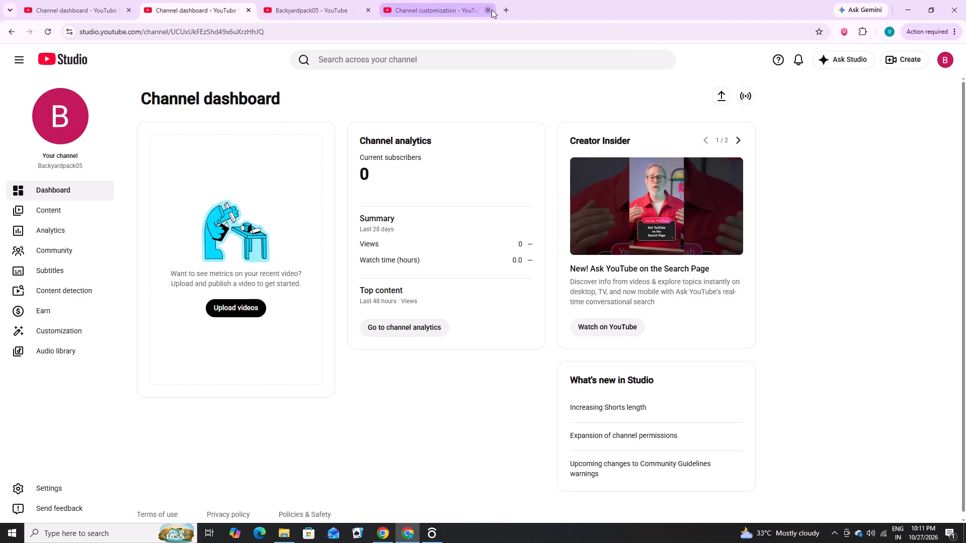
pyautogui.click(488, 11)
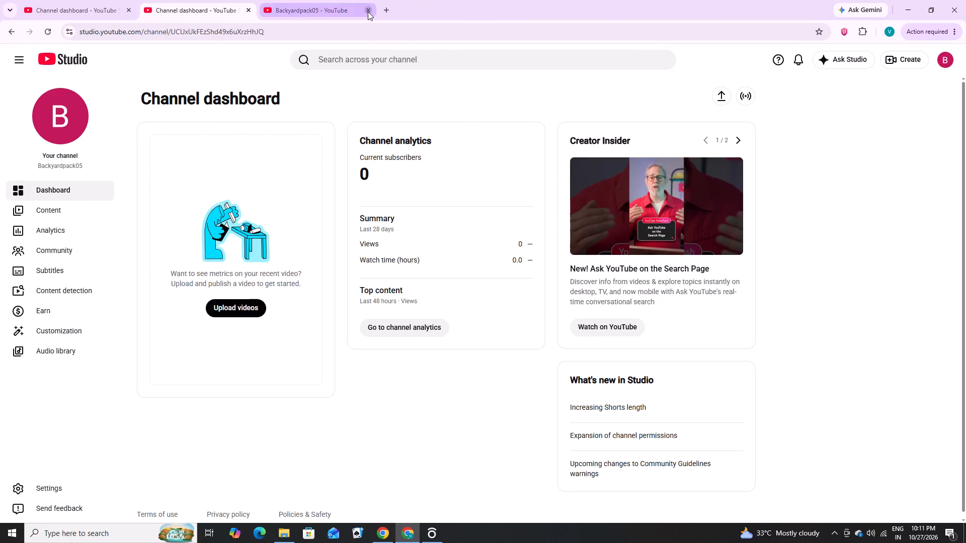
pyautogui.click(368, 12)
# Switch the Studio account to the Backyardpack09 channel.
pyautogui.click(948, 61)
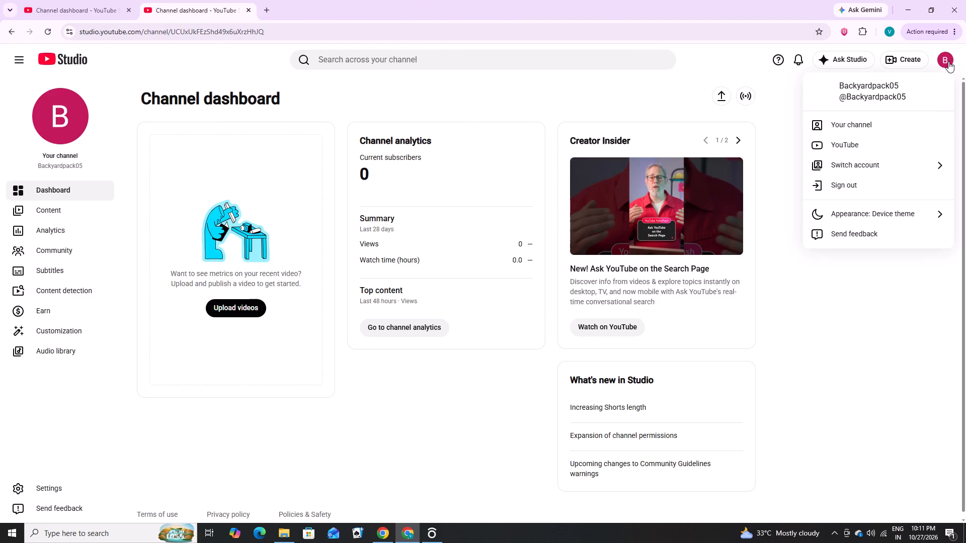
pyautogui.click(889, 168)
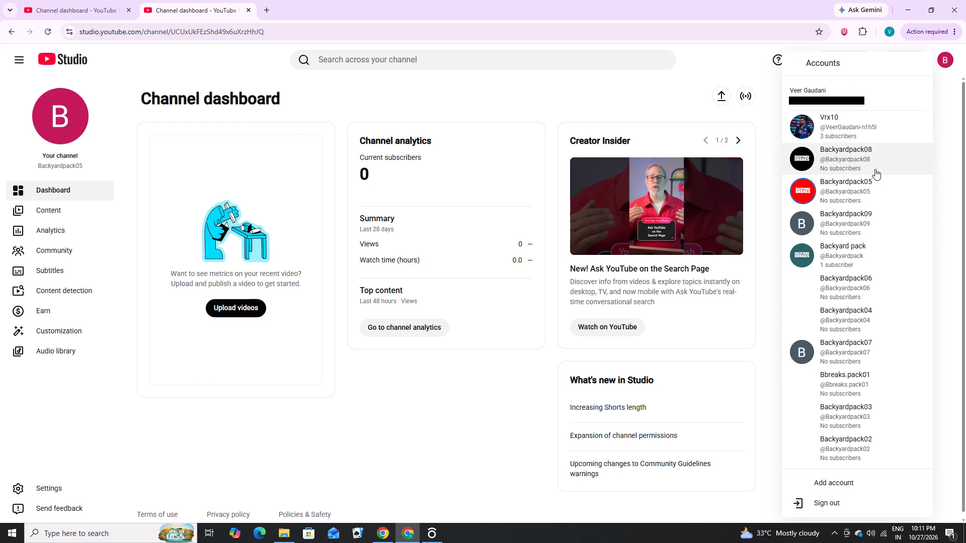
pyautogui.click(835, 221)
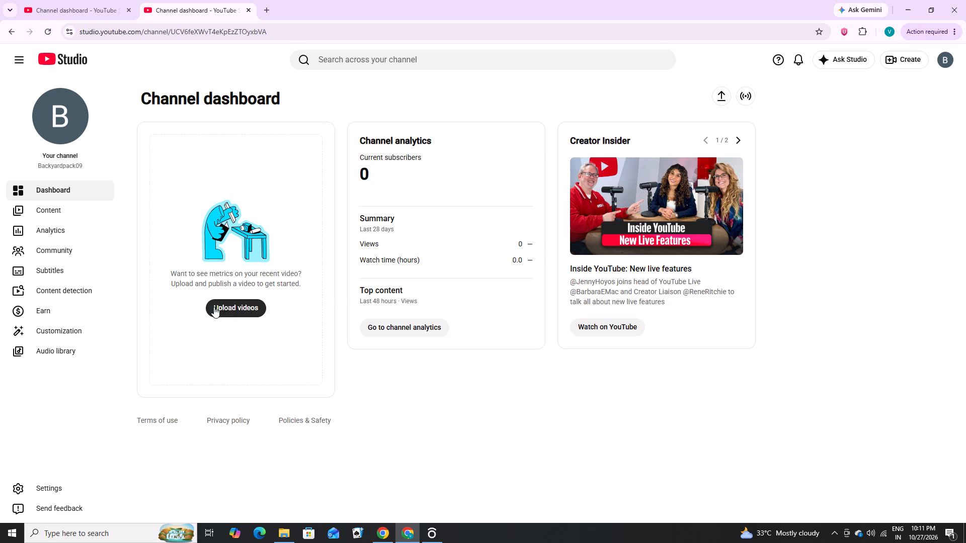
# Check the basic info in Backyardpack09's channel settings, leaving the settings unchanged.
pyautogui.click(37, 480)
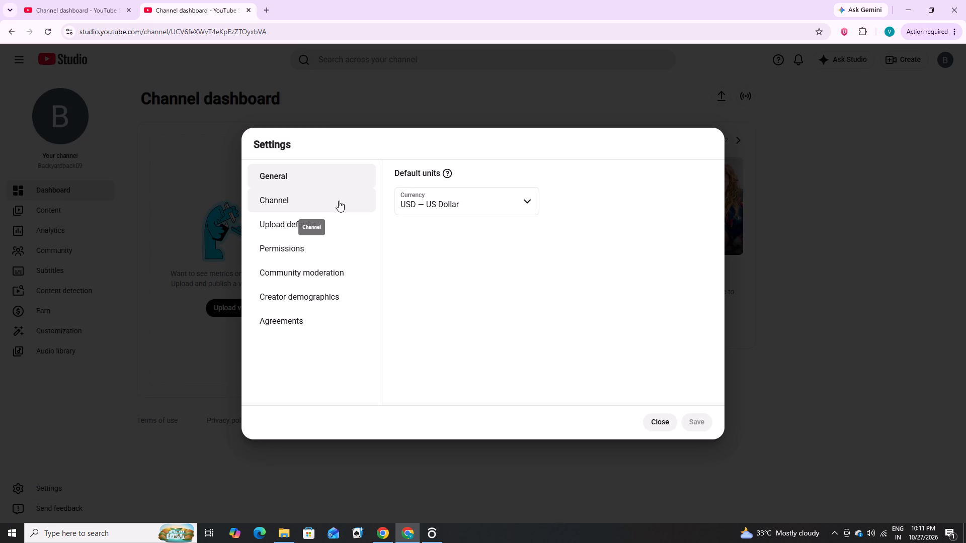
pyautogui.click(295, 211)
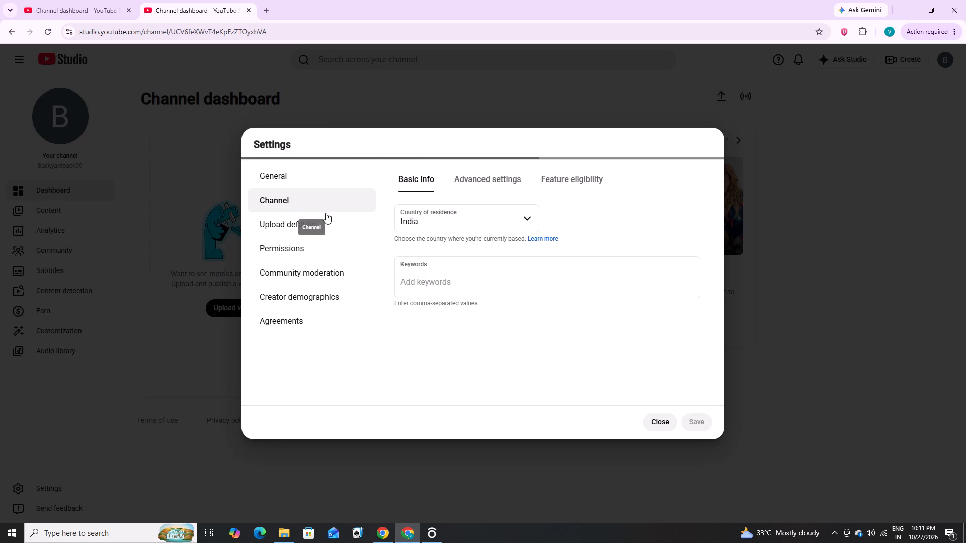
pyautogui.click(663, 426)
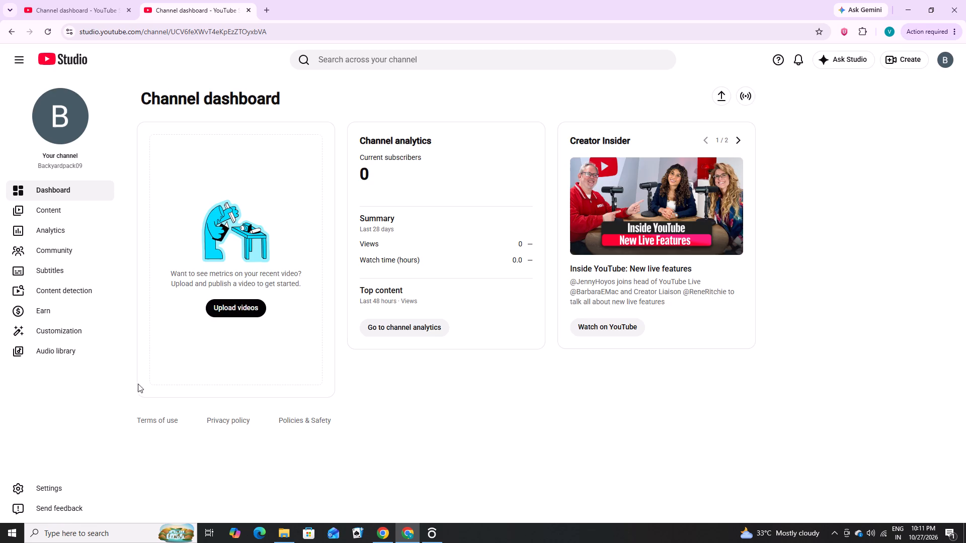
# Open Backyardpack09's channel customization and set its profile picture to IMG_8369 from Downloads, accepting the default crop.
pyautogui.click(62, 125)
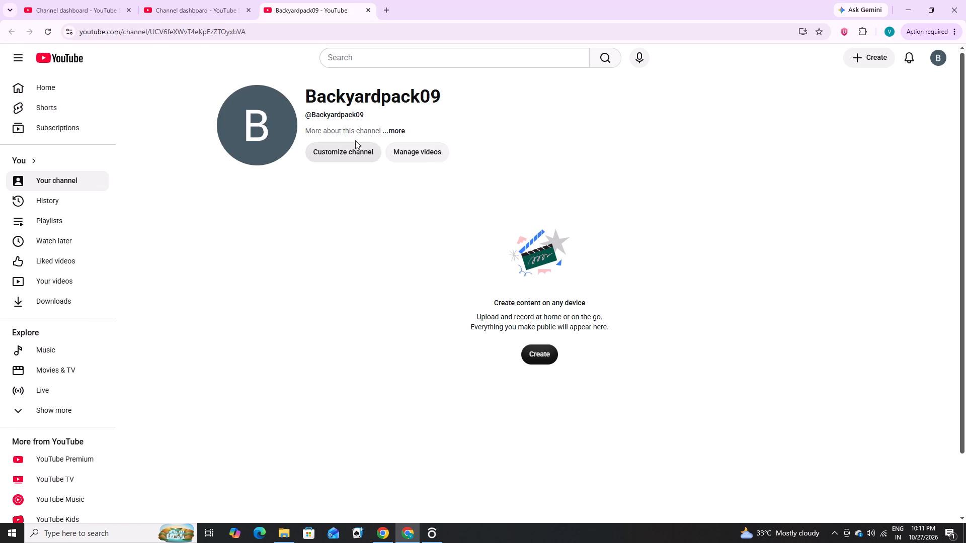
pyautogui.click(346, 147)
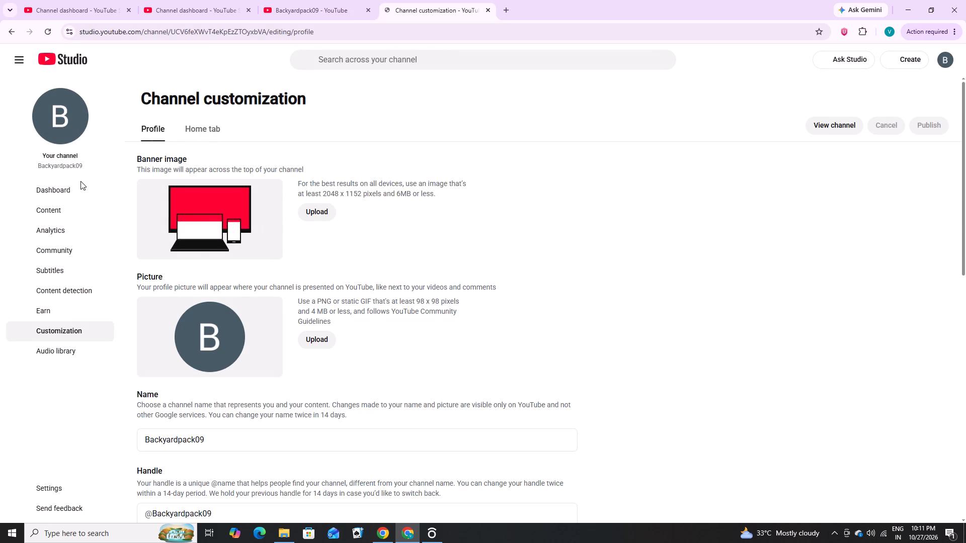
pyautogui.click(321, 340)
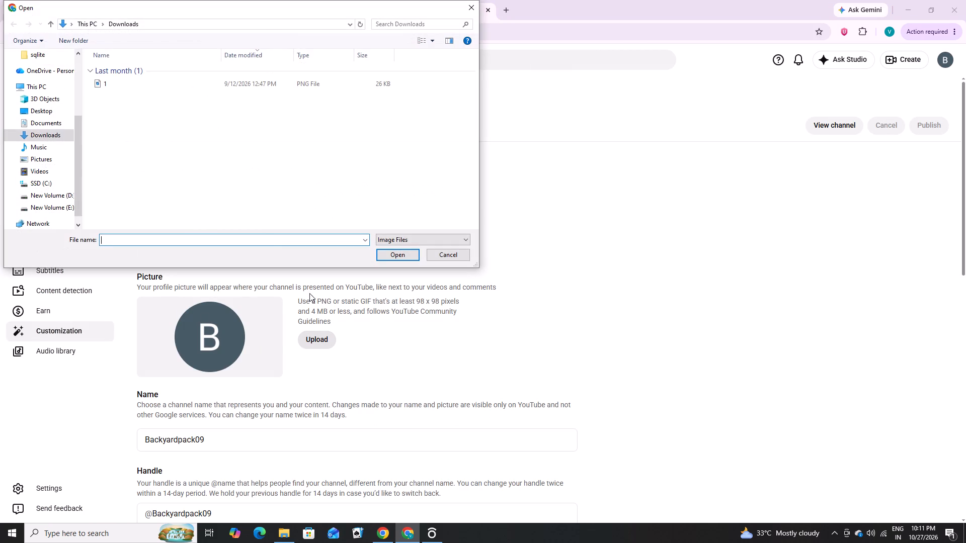
pyautogui.click(139, 86)
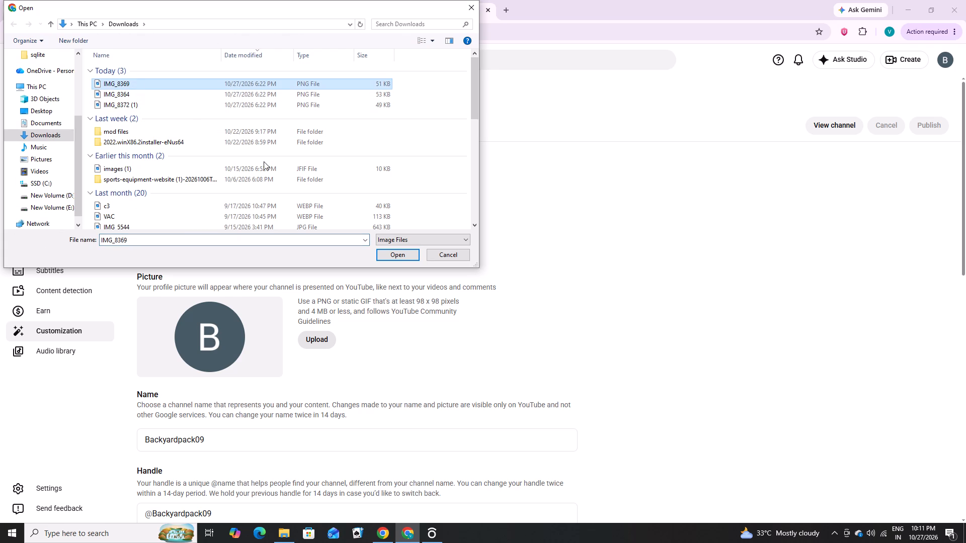
pyautogui.click(403, 255)
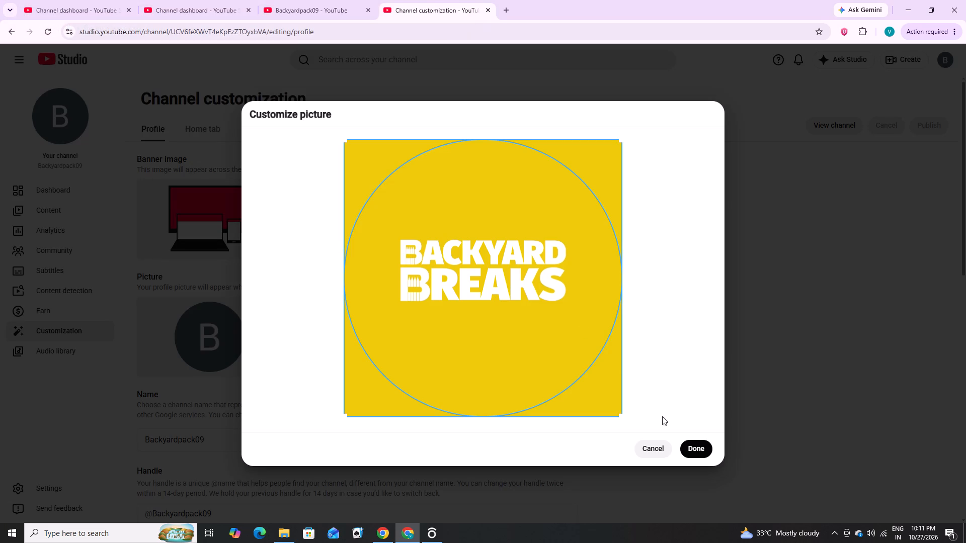
pyautogui.click(692, 443)
# Paste the copied Backyard Breaks bio with the Linktree URL into Backyardpack09's channel description.
pyautogui.scroll(-9, 388, 295)
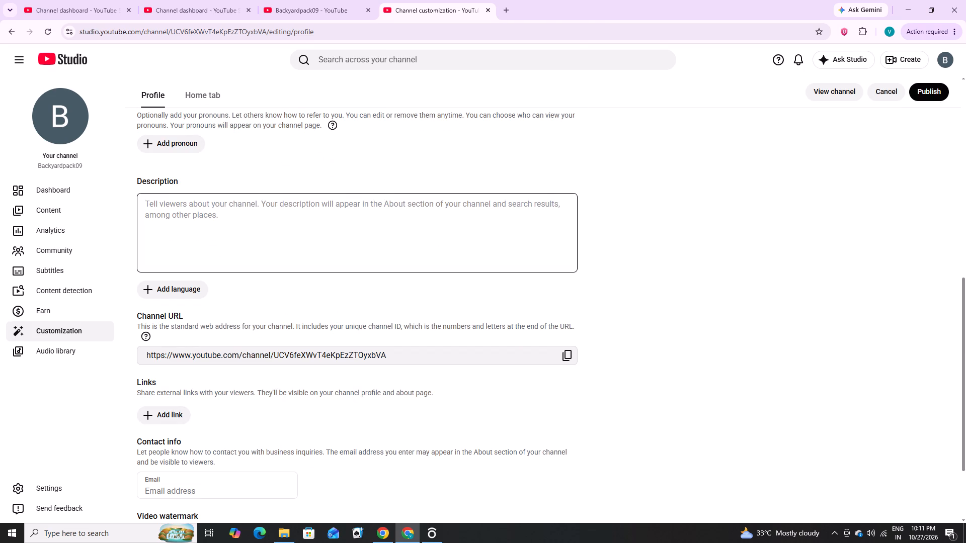
pyautogui.click(228, 224)
pyautogui.hotkey('ctrl', 'v')
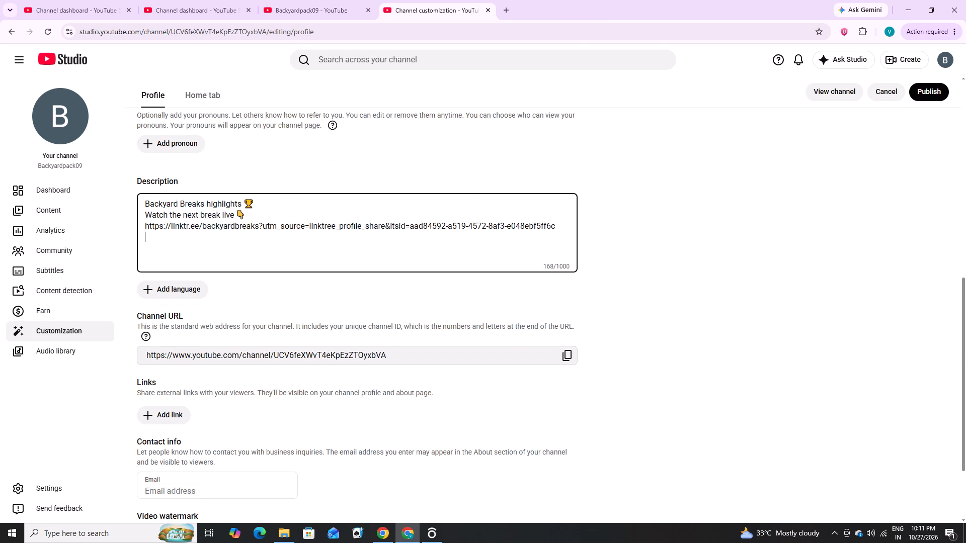
# Add a channel link titled "join" using the Backyard Breaks Linktree URL copied from Backyardpack09's description.
pyautogui.moveTo(147, 226); pyautogui.dragTo(582, 232)
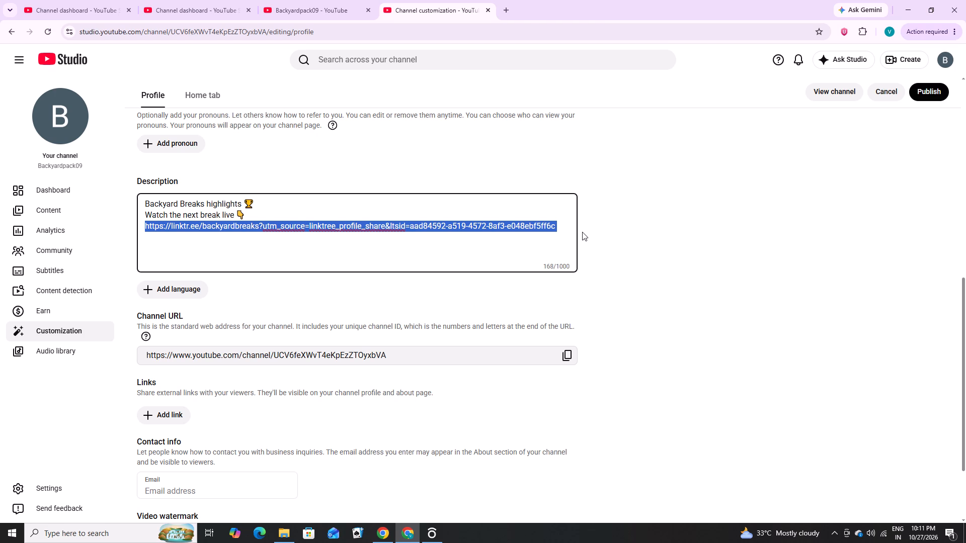
pyautogui.hotkey('ctrl', 'c')
pyautogui.hotkey('ctrl', 'c')
pyautogui.hotkey('ctrl', 'c')
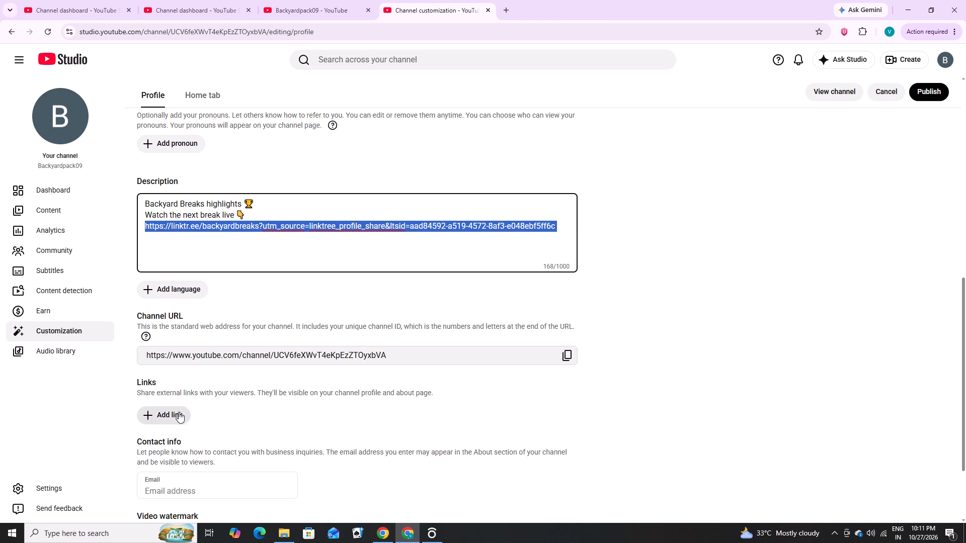
pyautogui.click(177, 411)
pyautogui.click(195, 421)
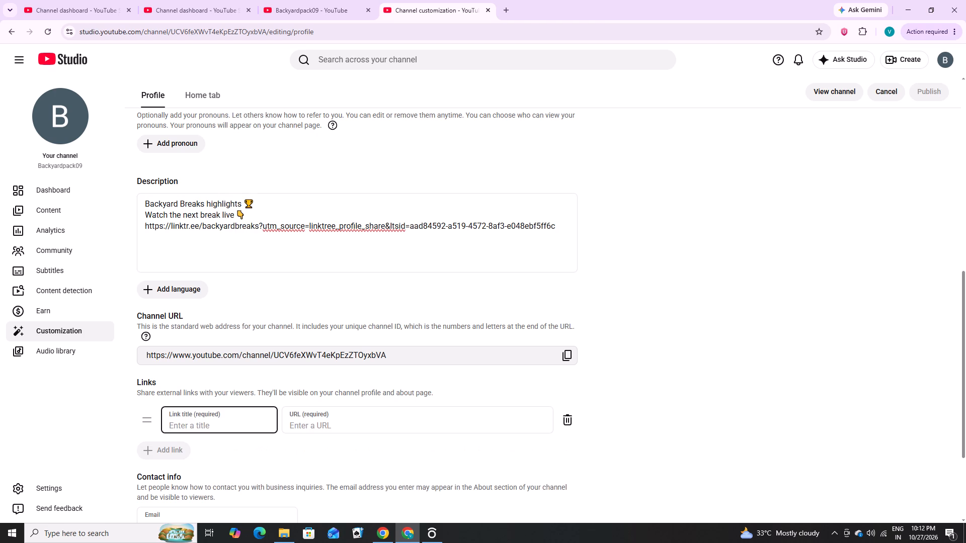
pyautogui.write('join')
pyautogui.press('space')
pyautogui.click(342, 423)
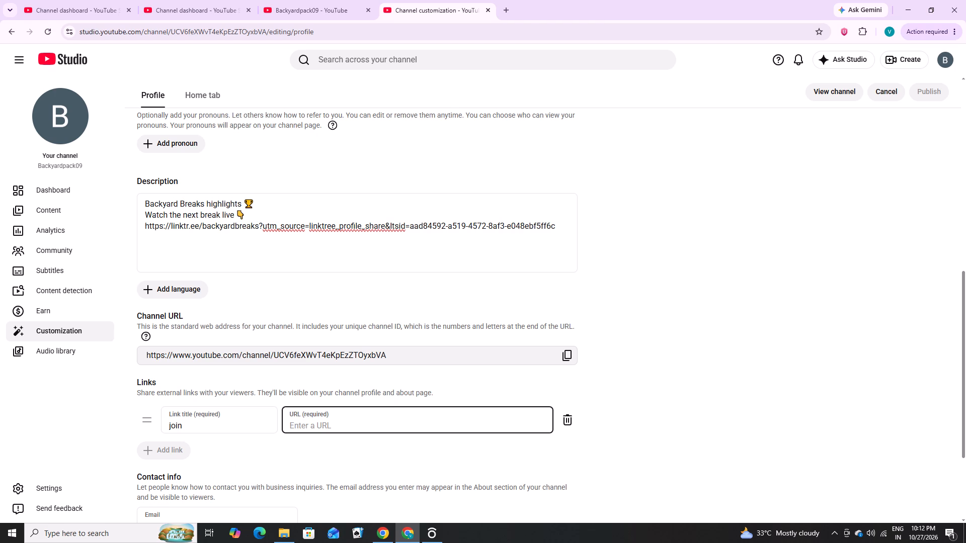
pyautogui.hotkey('ctrl', 'v')
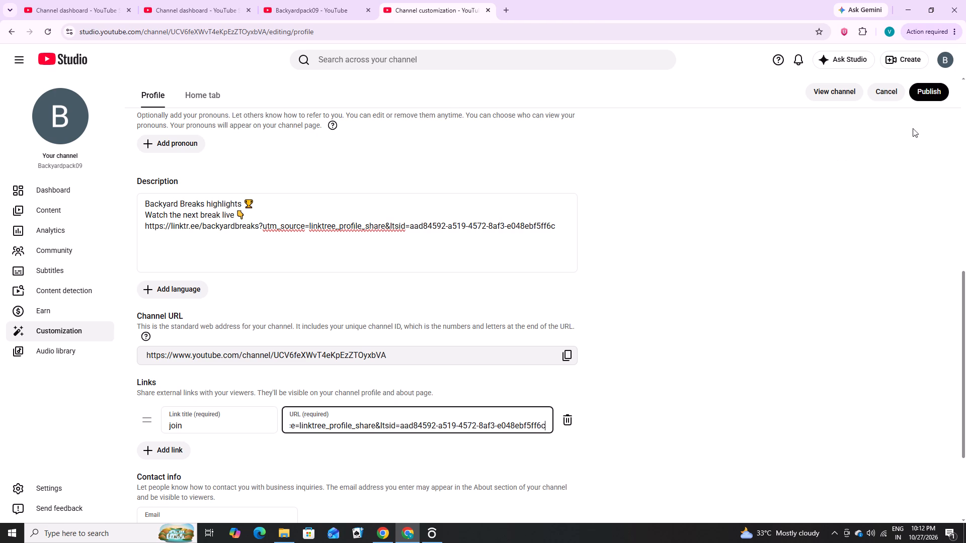
# Publish the Backyardpack09 channel customization changes.
pyautogui.click(931, 93)
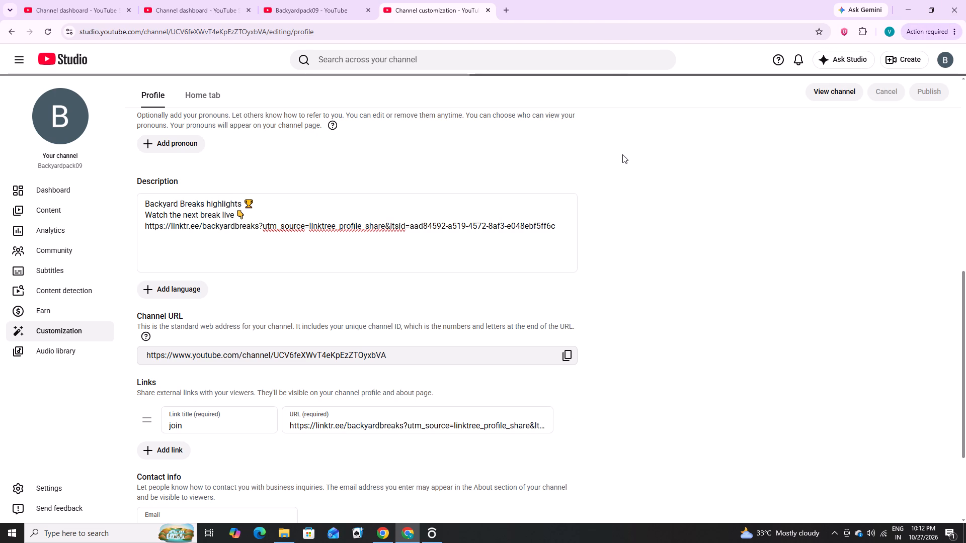
pyautogui.scroll(5, 622, 164)
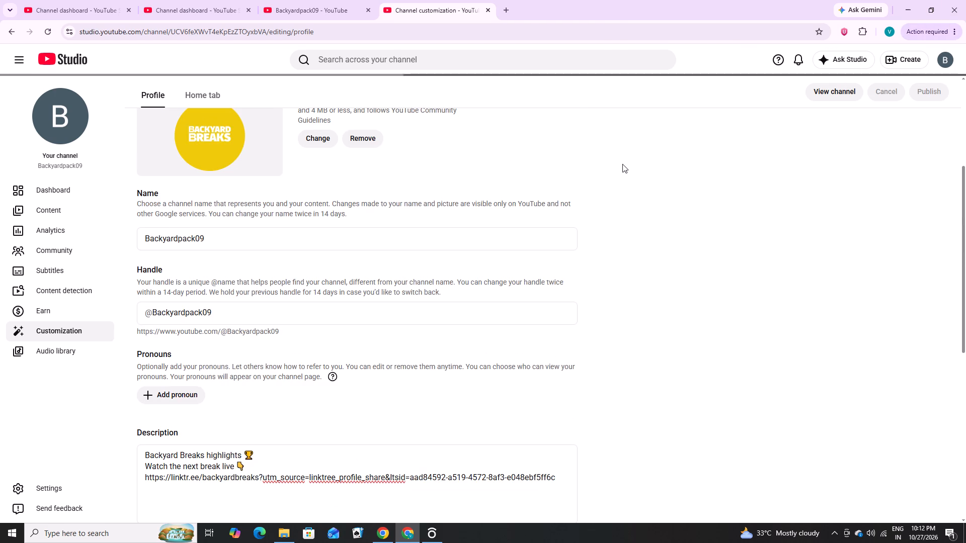
# Close the Backyardpack09 channel and customization pages, returning to the Studio dashboard.
pyautogui.click(293, 0)
pyautogui.click(368, 9)
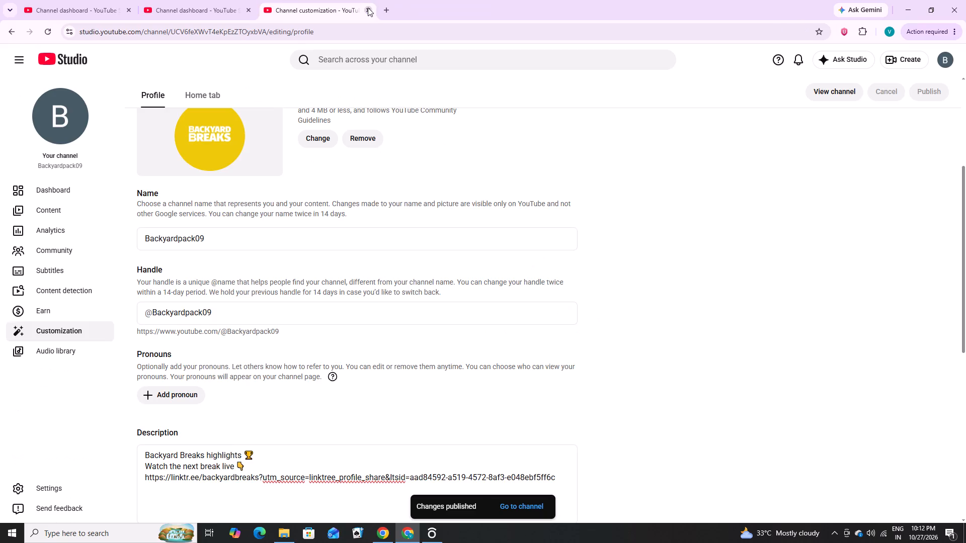
pyautogui.click(368, 8)
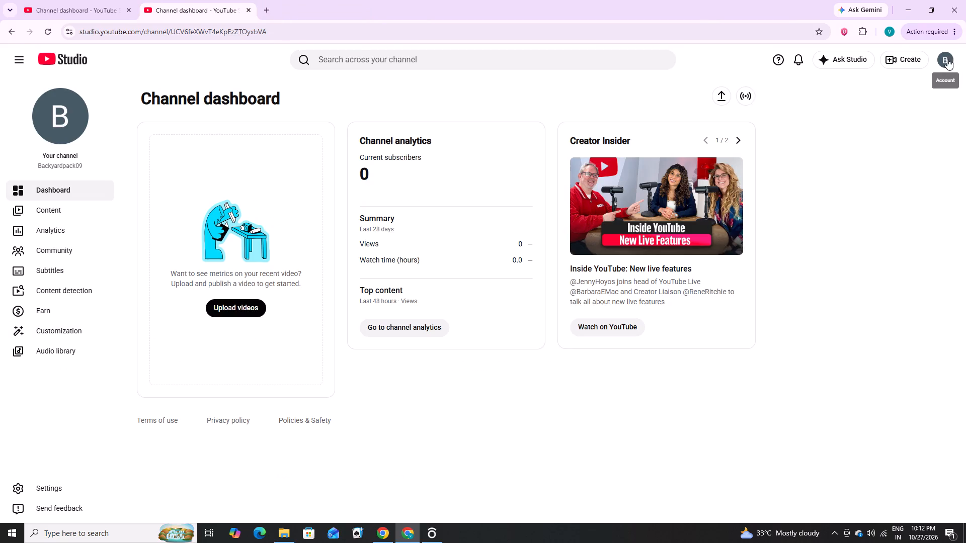
# Switch the Studio account to the Backyardpack06 channel.
pyautogui.click(947, 59)
pyautogui.click(869, 167)
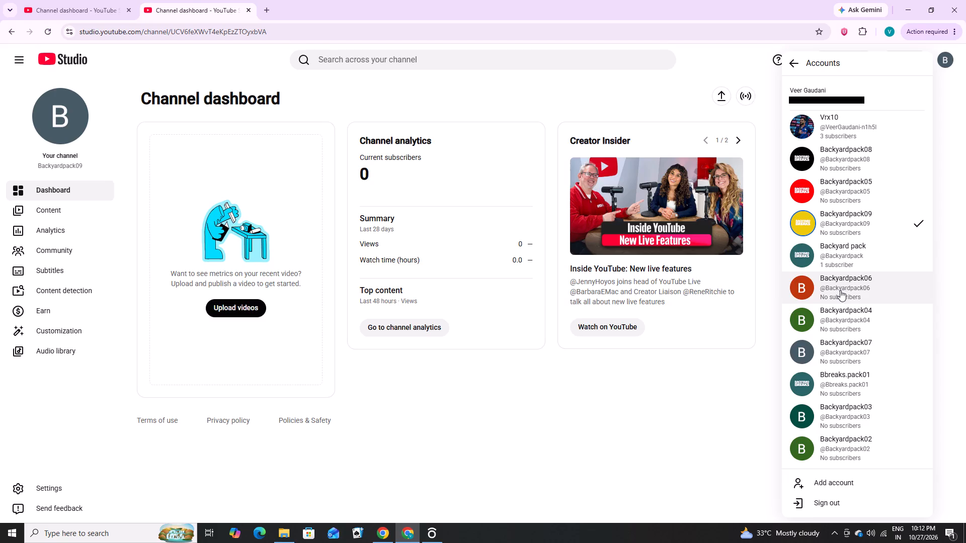
pyautogui.click(840, 290)
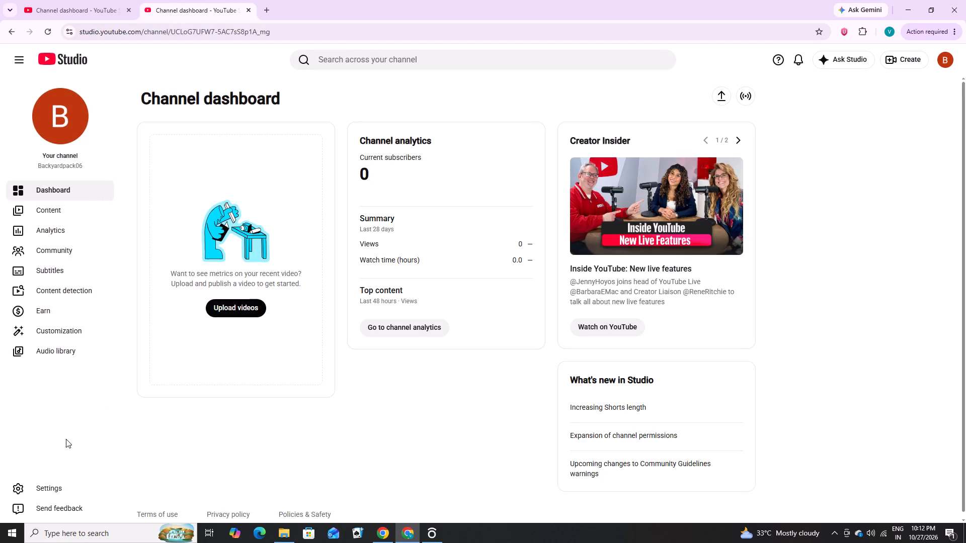
# Check Backyardpack06's Studio settings, leaving them unchanged.
pyautogui.click(55, 484)
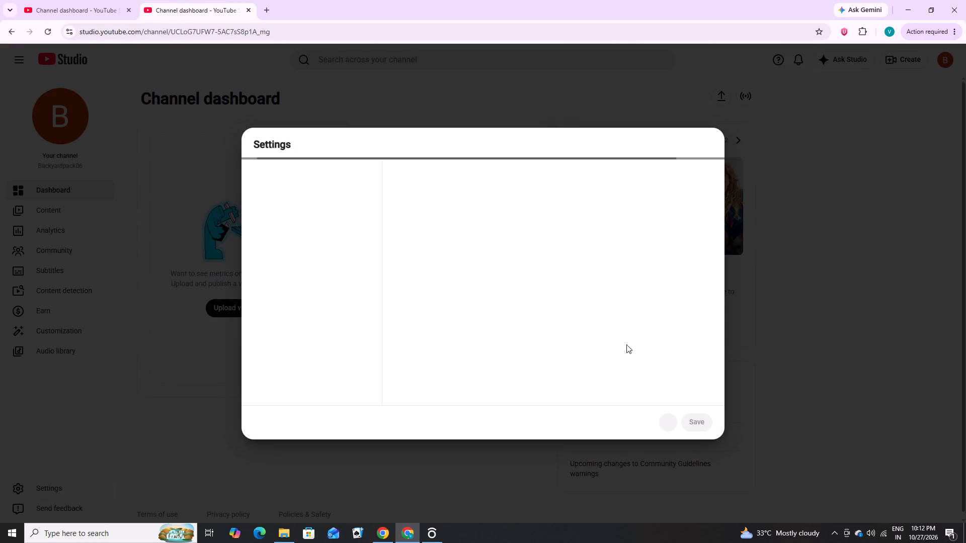
pyautogui.click(257, 203)
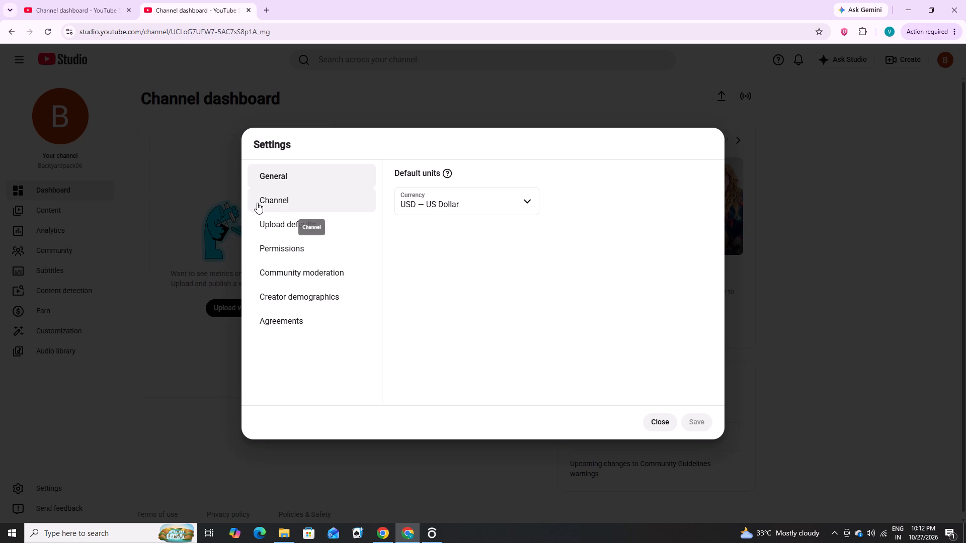
pyautogui.click(658, 419)
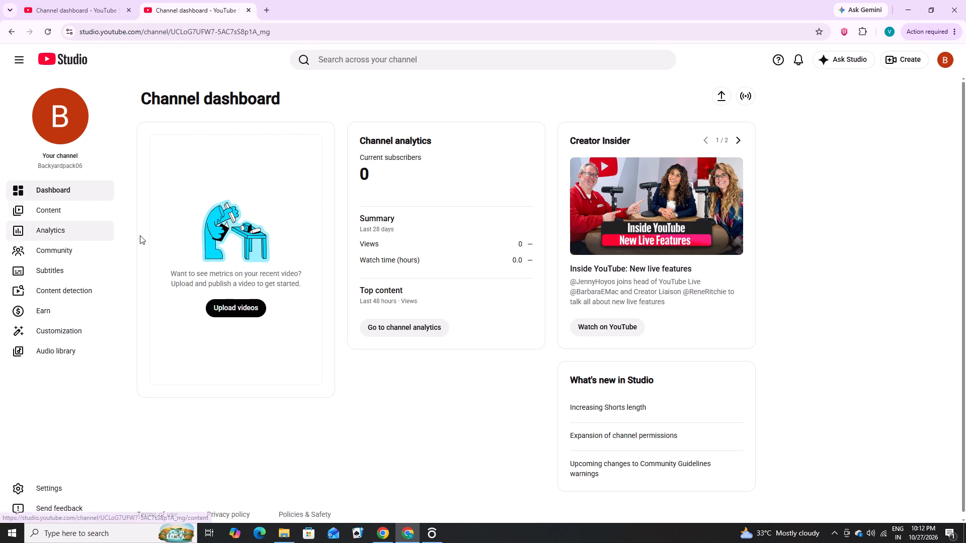
# Open Backyardpack06's channel customization and upload IMG_8364 from Downloads as its profile picture.
pyautogui.click(62, 116)
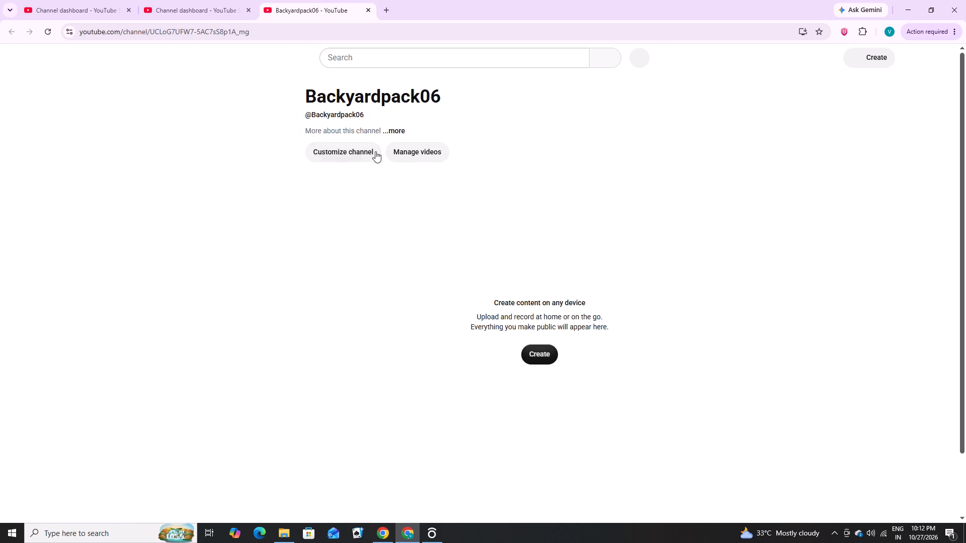
pyautogui.click(338, 149)
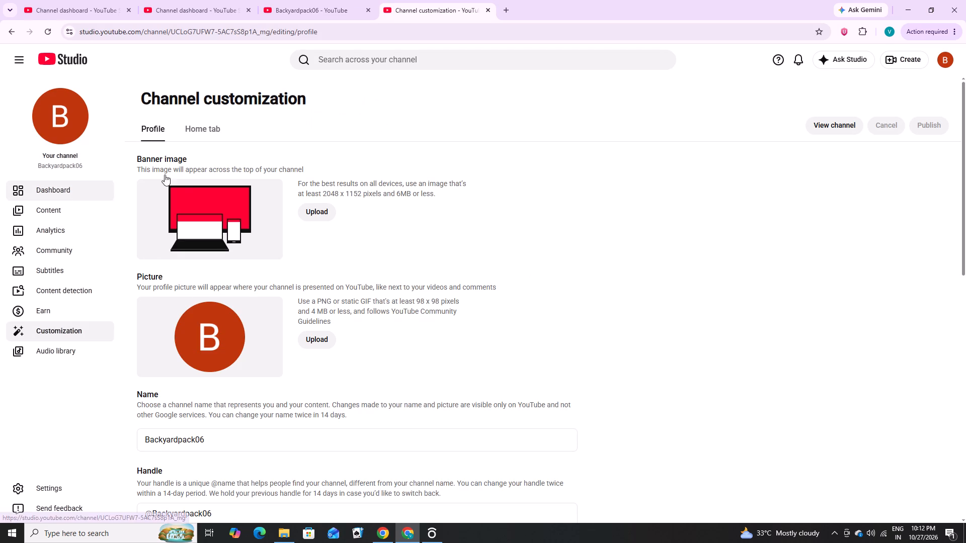
pyautogui.scroll(-3, 281, 266)
pyautogui.click(323, 184)
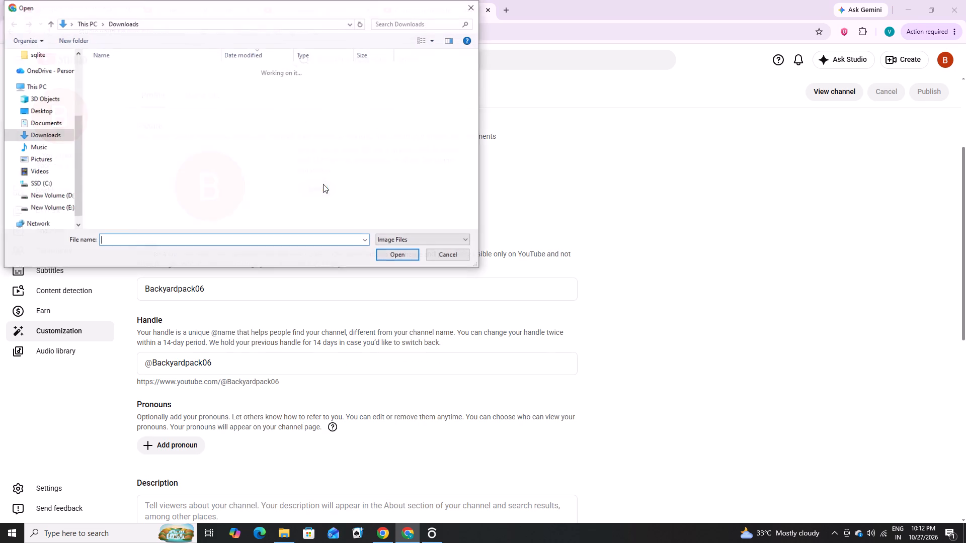
pyautogui.click(173, 94)
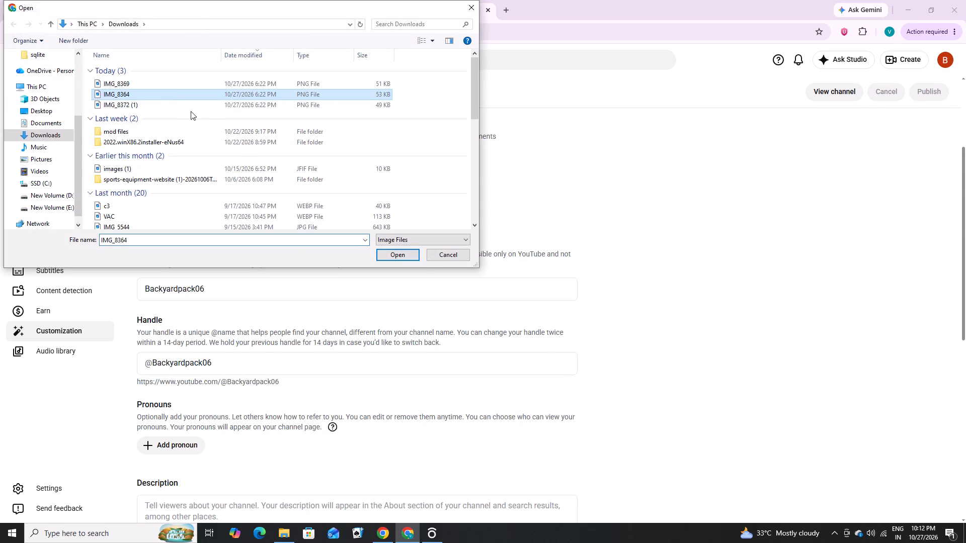
pyautogui.click(409, 257)
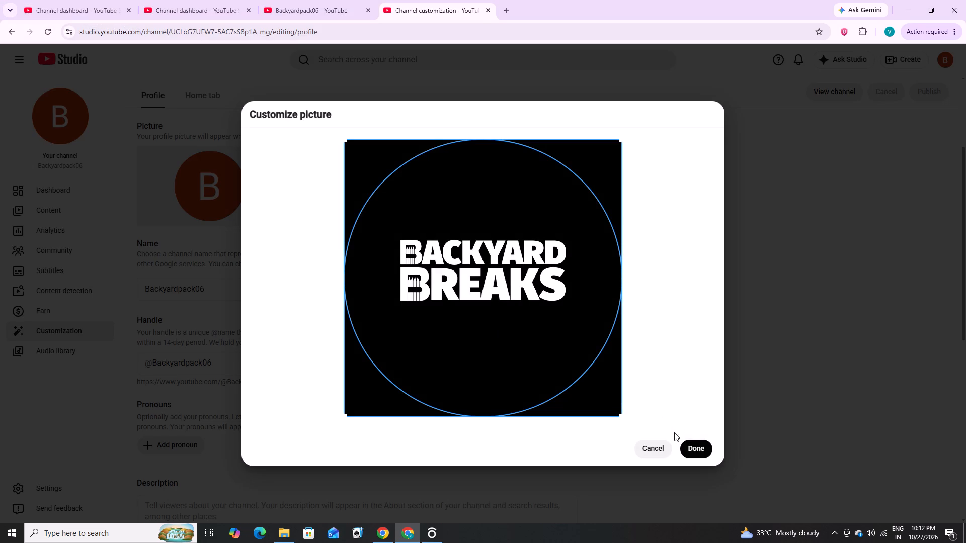
pyautogui.click(692, 444)
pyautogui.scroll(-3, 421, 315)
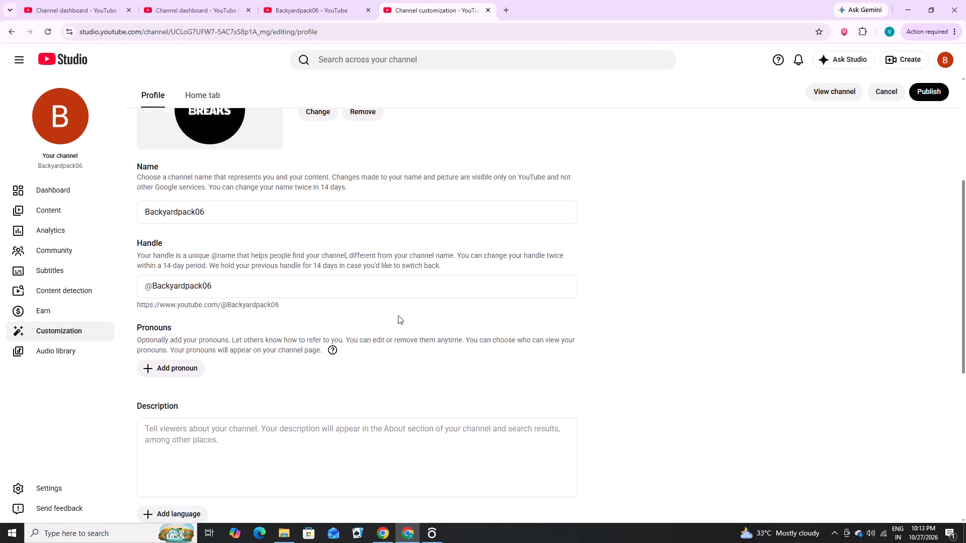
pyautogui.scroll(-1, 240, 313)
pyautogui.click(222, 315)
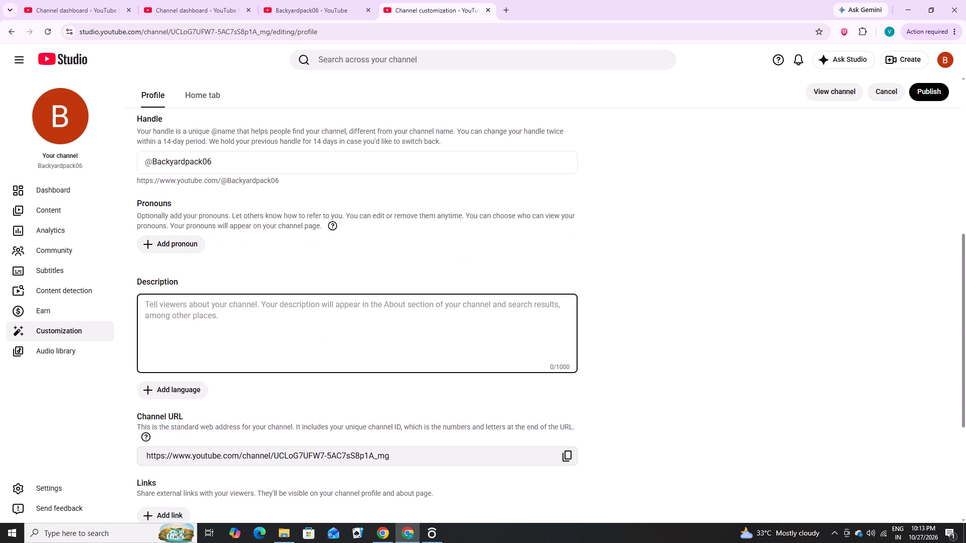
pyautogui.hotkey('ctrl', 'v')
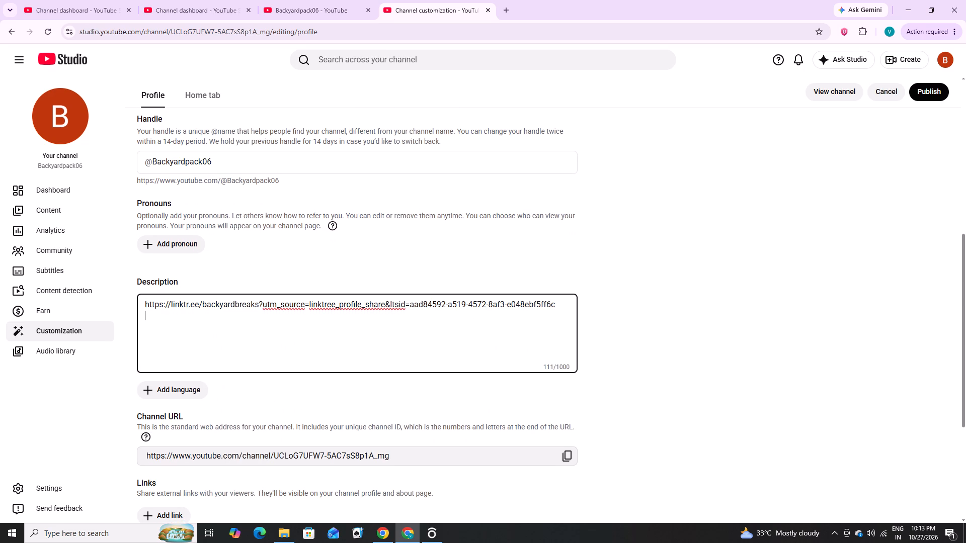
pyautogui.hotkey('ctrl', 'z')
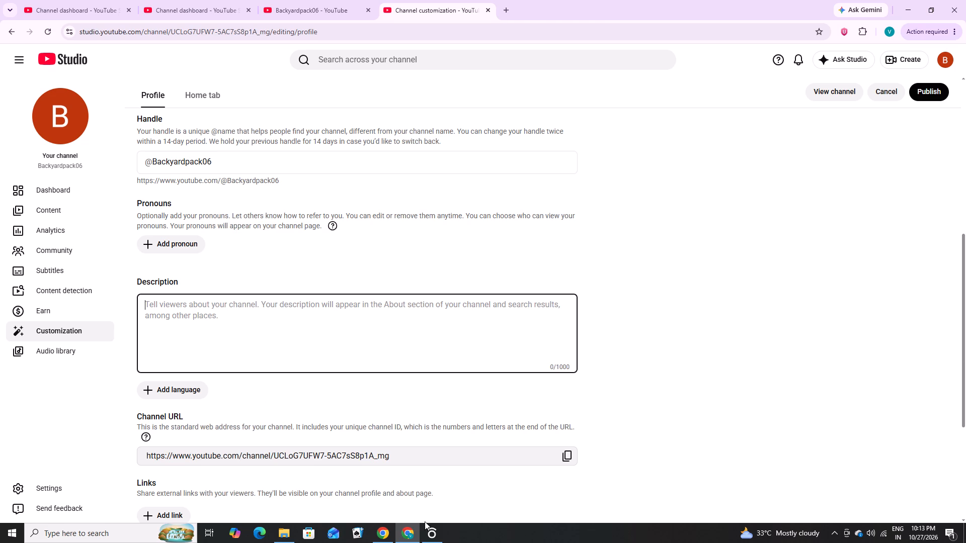
# Copy the Option 2 bio, "Best Backyard Breaks pulls daily", with its link from Account_Creation_Guide into Backyardpack06's description.
pyautogui.click(370, 499)
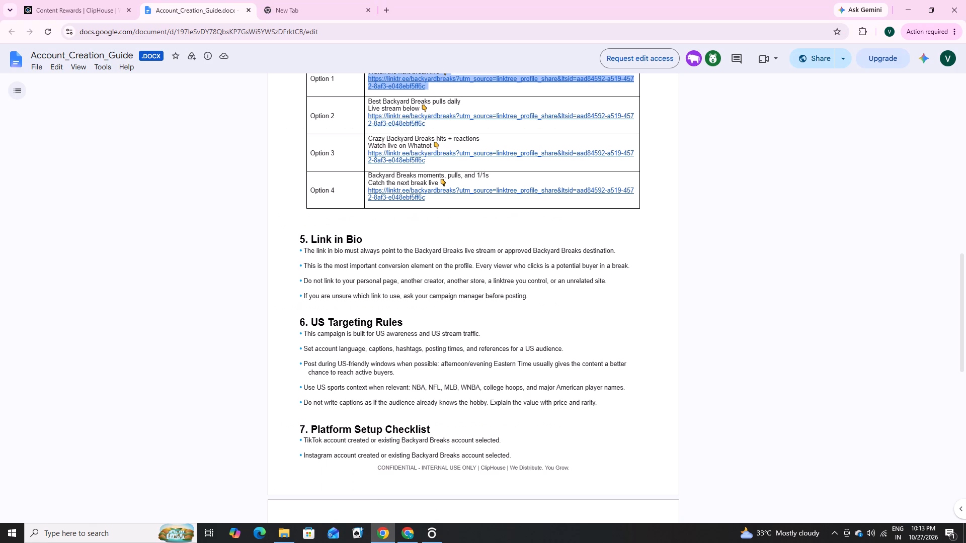
pyautogui.scroll(2, 418, 182)
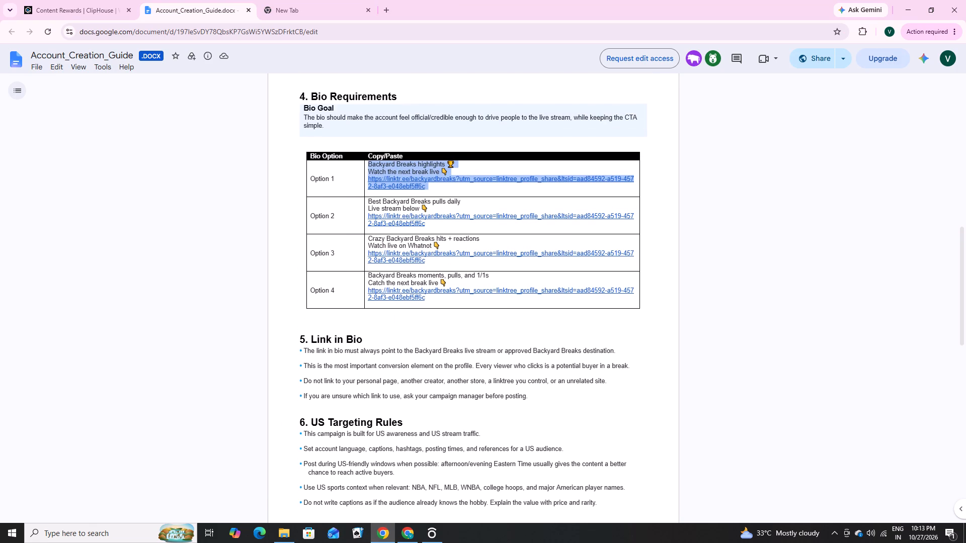
pyautogui.click(366, 202)
pyautogui.moveTo(395, 208); pyautogui.dragTo(446, 222)
pyautogui.doubleClick(454, 227)
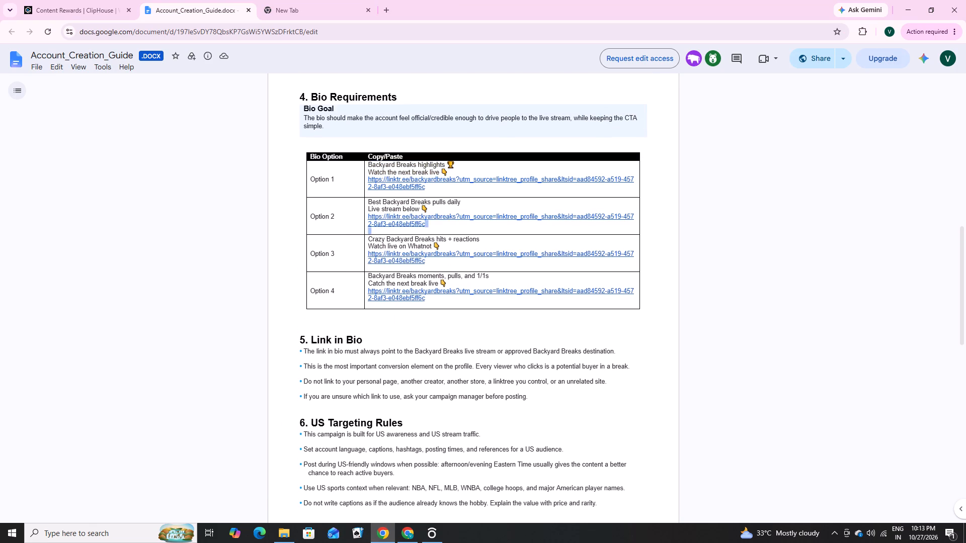
pyautogui.moveTo(368, 202); pyautogui.dragTo(411, 220)
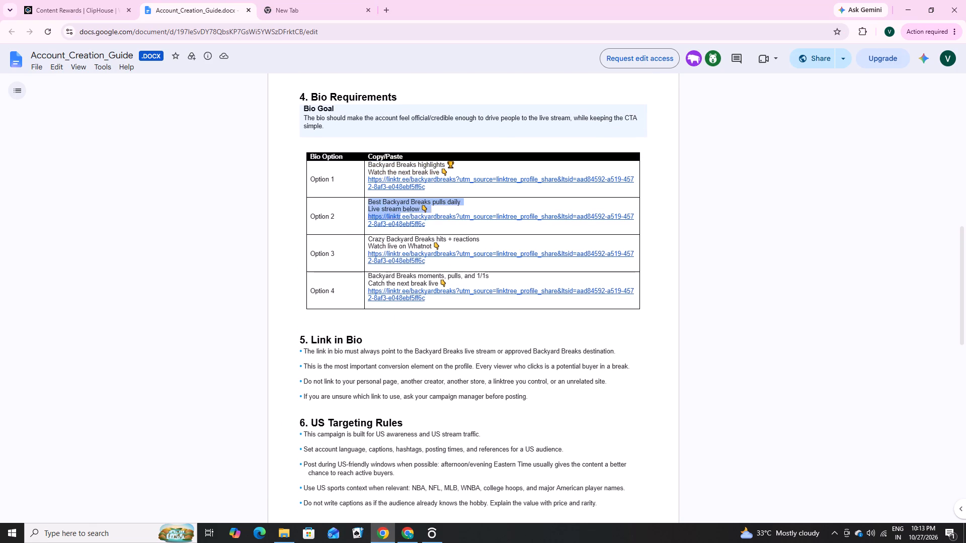
pyautogui.moveTo(411, 220); pyautogui.dragTo(428, 227)
pyautogui.hotkey('ctrl', 'c')
pyautogui.hotkey('ctrl', 'c')
pyautogui.hotkey('ctrl', 'c')
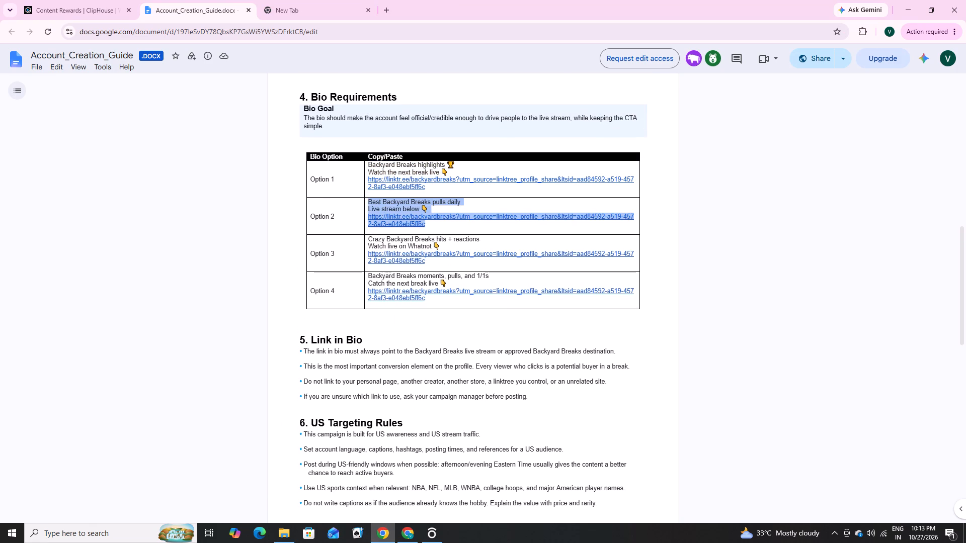
pyautogui.hotkey('ctrl', 'c')
pyautogui.hotkey('ctrl', 'c')
pyautogui.hotkey('ctrl', 'c')
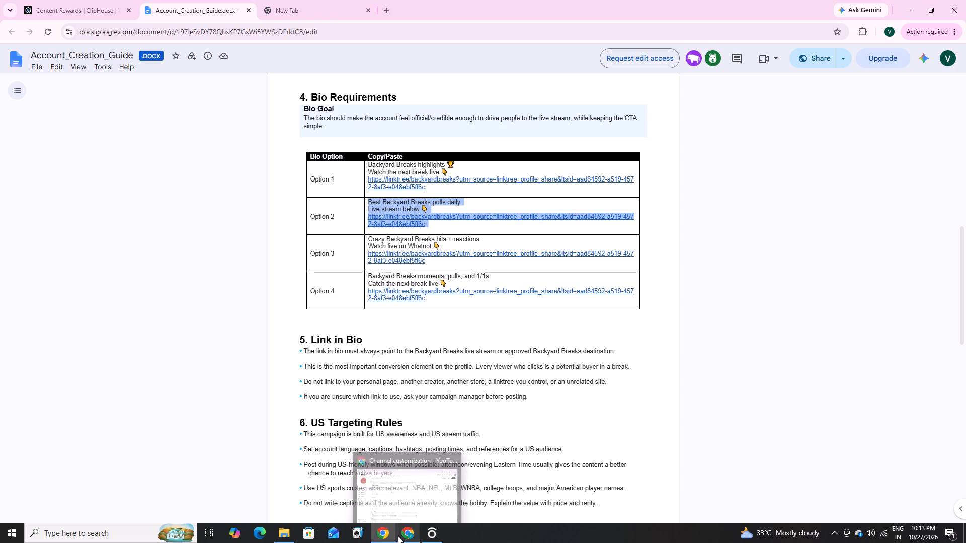
pyautogui.click(397, 497)
pyautogui.hotkey('ctrl', 'v')
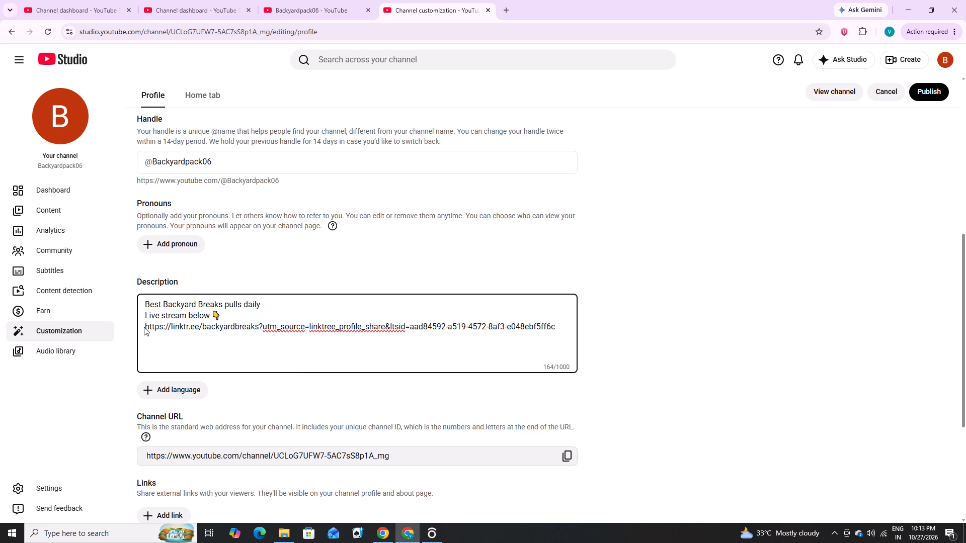
# Add a channel link titled "join" using the linktr.ee/backyardbreaks URL copied from the description.
pyautogui.moveTo(145, 326); pyautogui.dragTo(248, 340)
pyautogui.moveTo(248, 340); pyautogui.dragTo(376, 352)
pyautogui.hotkey('ctrl', 'c')
pyautogui.hotkey('ctrl', 'c')
pyautogui.hotkey('ctrl', 'c')
pyautogui.hotkey('ctrl', 'c')
pyautogui.scroll(-3, 287, 378)
pyautogui.click(171, 368)
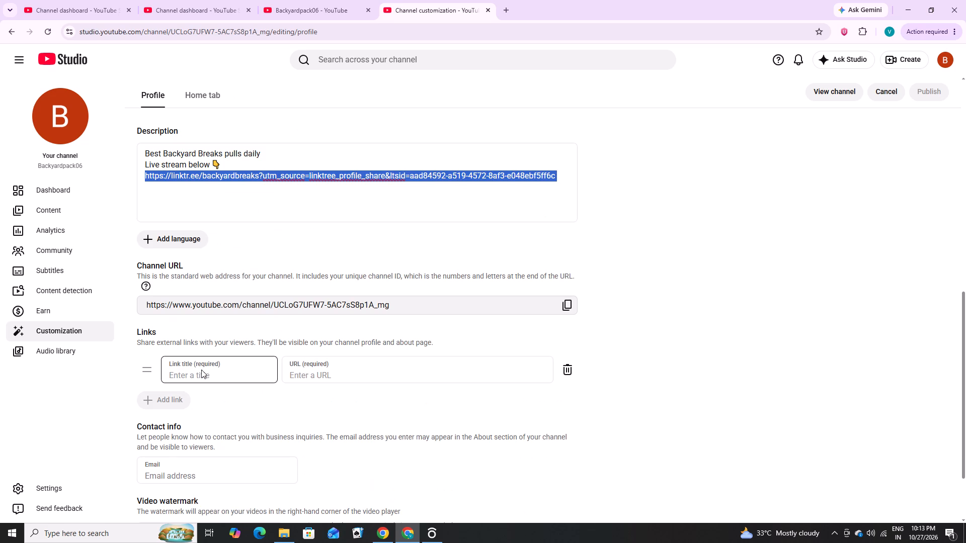
pyautogui.click(201, 371)
pyautogui.write('join')
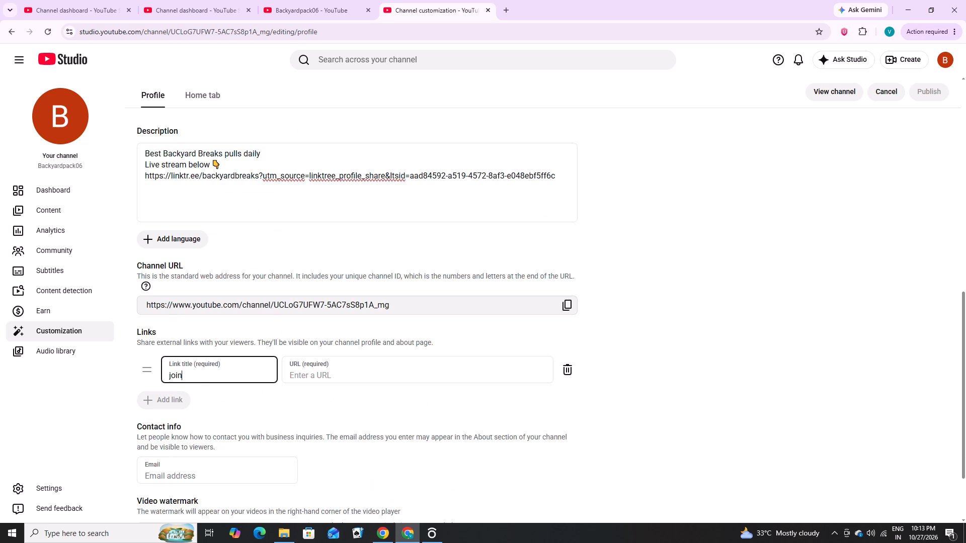
pyautogui.click(328, 372)
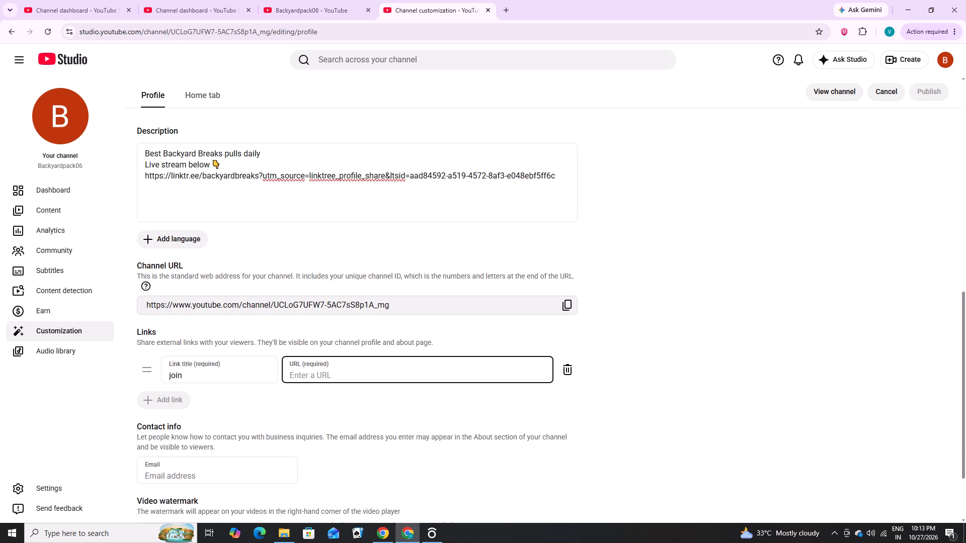
pyautogui.hotkey('ctrl', 'v')
# Copy the full Backyardpack06 description text, including the link.
pyautogui.scroll(4, 397, 348)
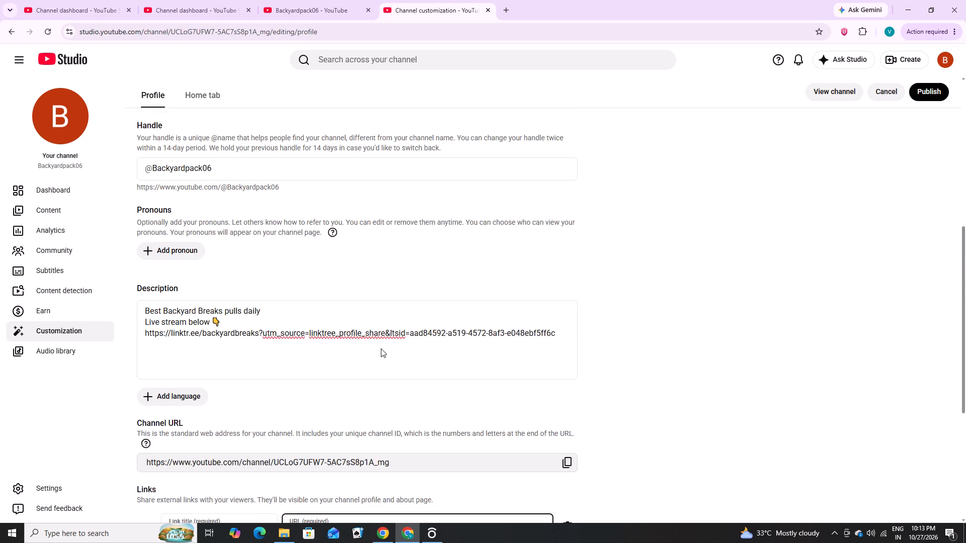
pyautogui.moveTo(146, 356); pyautogui.dragTo(365, 402)
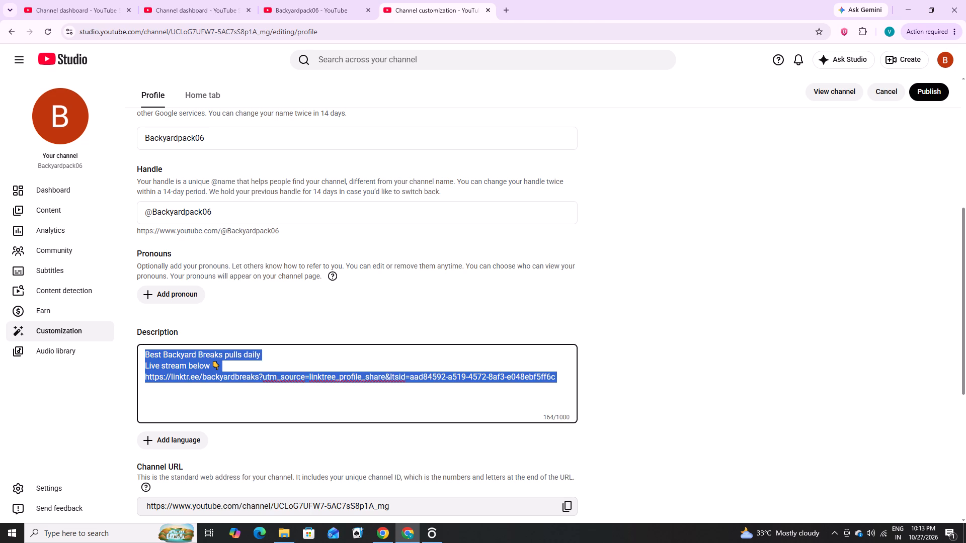
pyautogui.moveTo(365, 402); pyautogui.dragTo(412, 405)
pyautogui.hotkey('ctrl', 'c')
pyautogui.hotkey('ctrl', 'c')
pyautogui.click(410, 404)
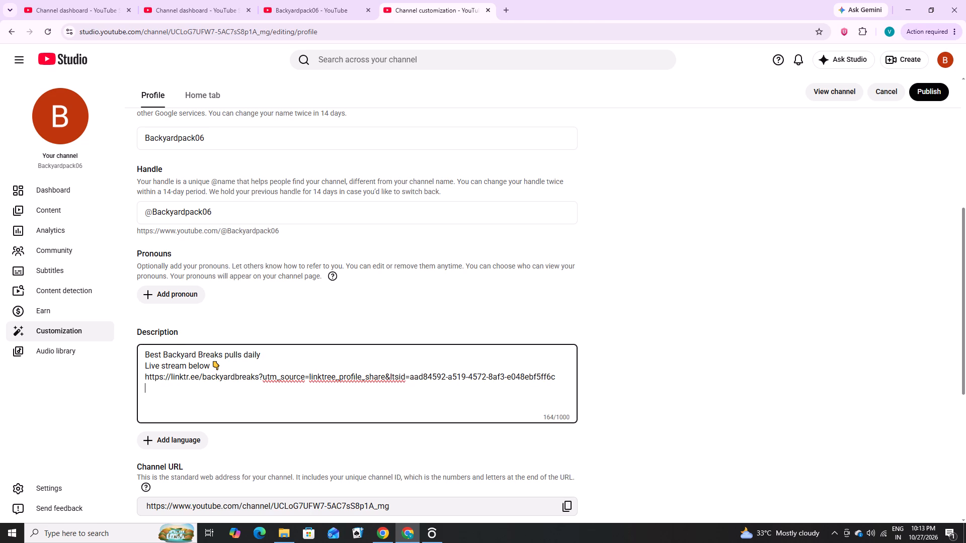
# Publish the Backyardpack06 channel customization changes.
pyautogui.click(933, 97)
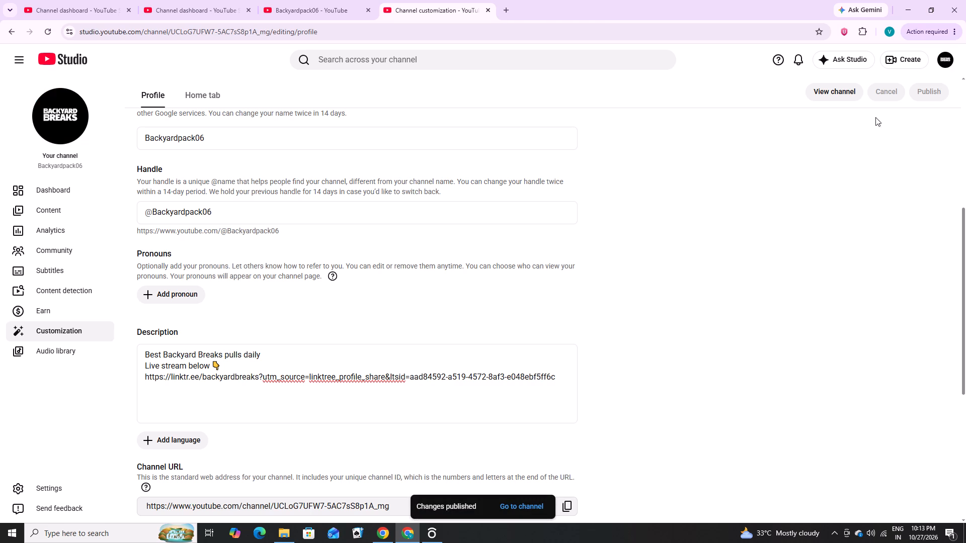
pyautogui.scroll(7, 541, 223)
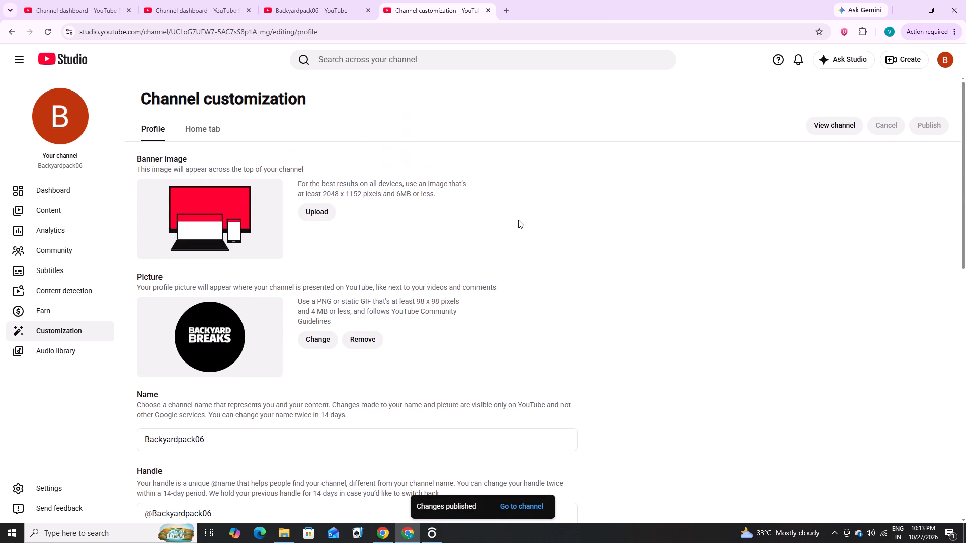
pyautogui.scroll(3, 518, 220)
# Close the Backyardpack06 customization and channel pages, returning to the Studio dashboard.
pyautogui.click(486, 10)
pyautogui.click(369, 12)
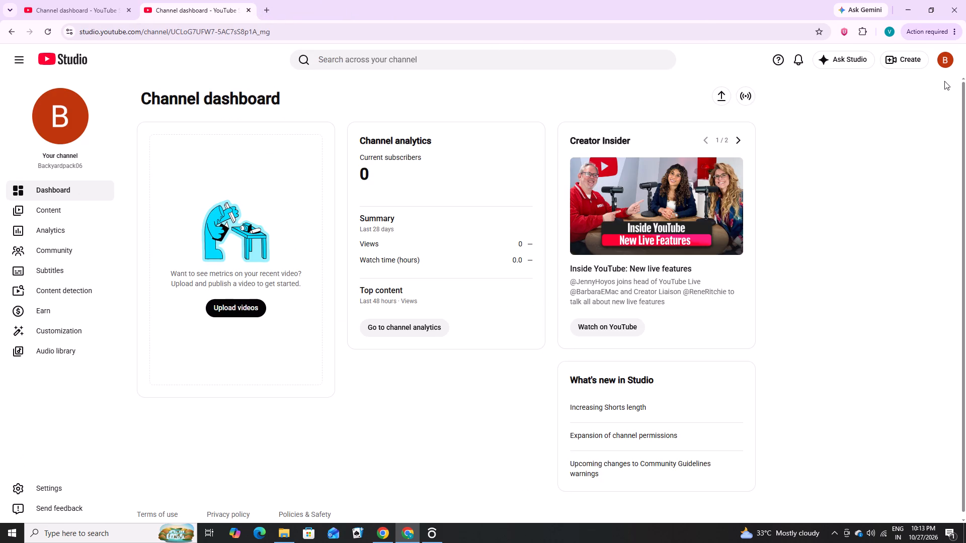
# Switch the Studio account to the Backyardpack04 channel.
pyautogui.click(944, 60)
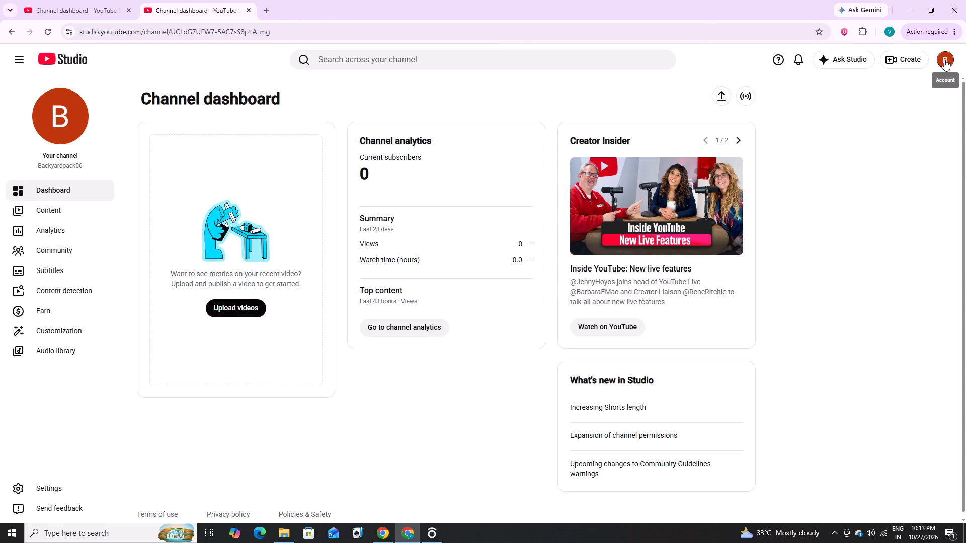
pyautogui.click(944, 60)
pyautogui.click(863, 163)
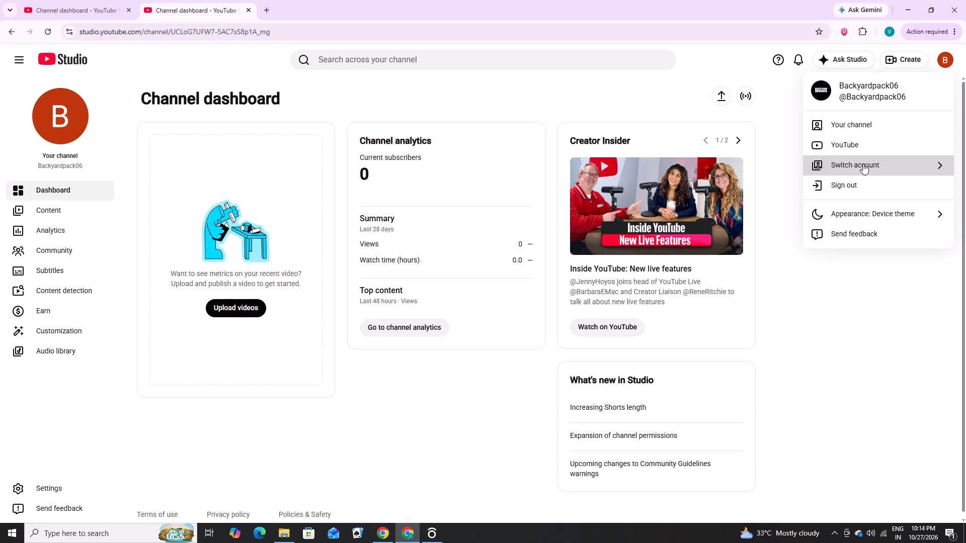
pyautogui.click(837, 322)
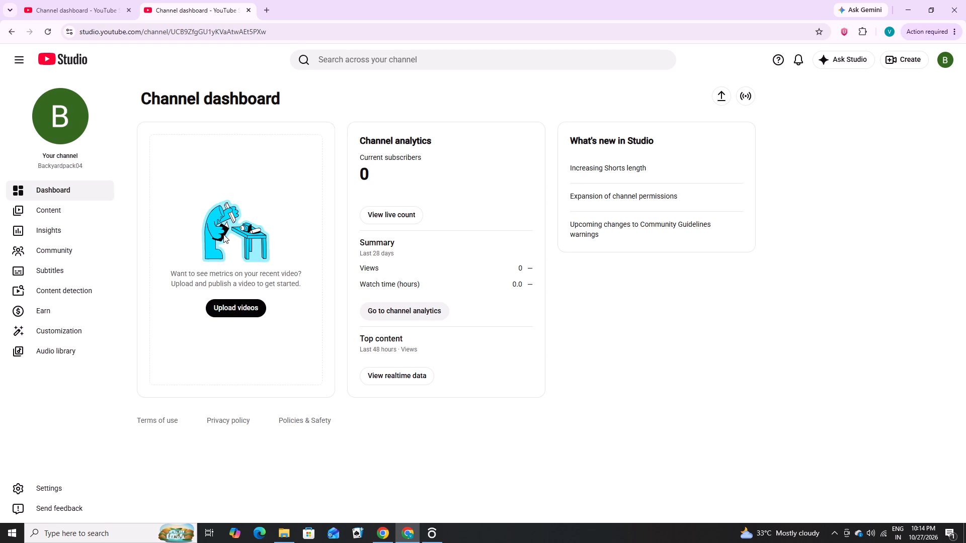
# Open Backyardpack04's public YouTube channel page.
pyautogui.click(62, 121)
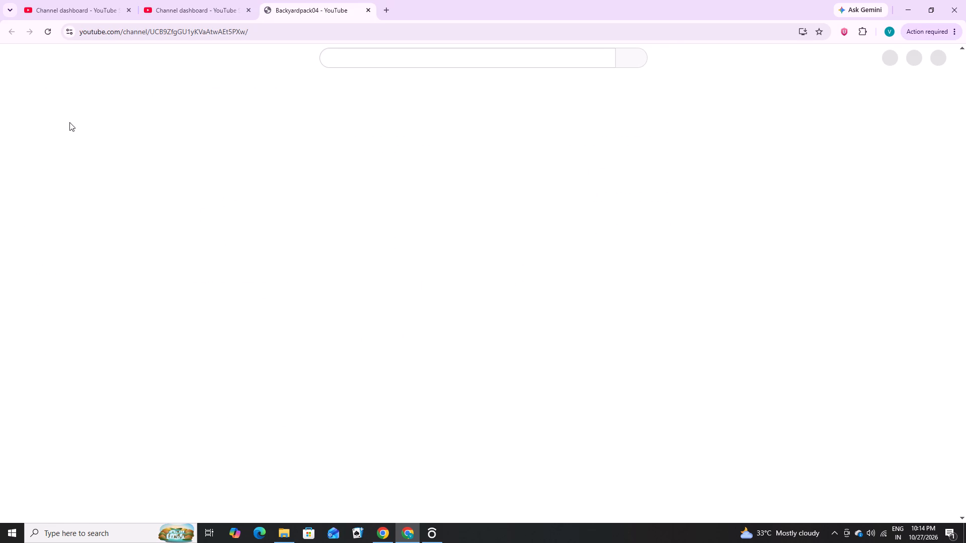
pyautogui.click(218, 0)
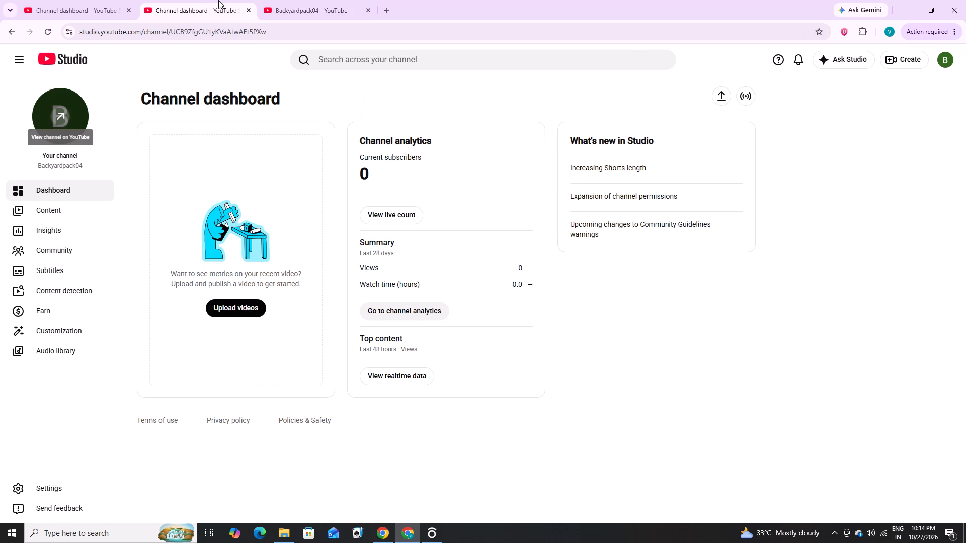
pyautogui.click(295, 11)
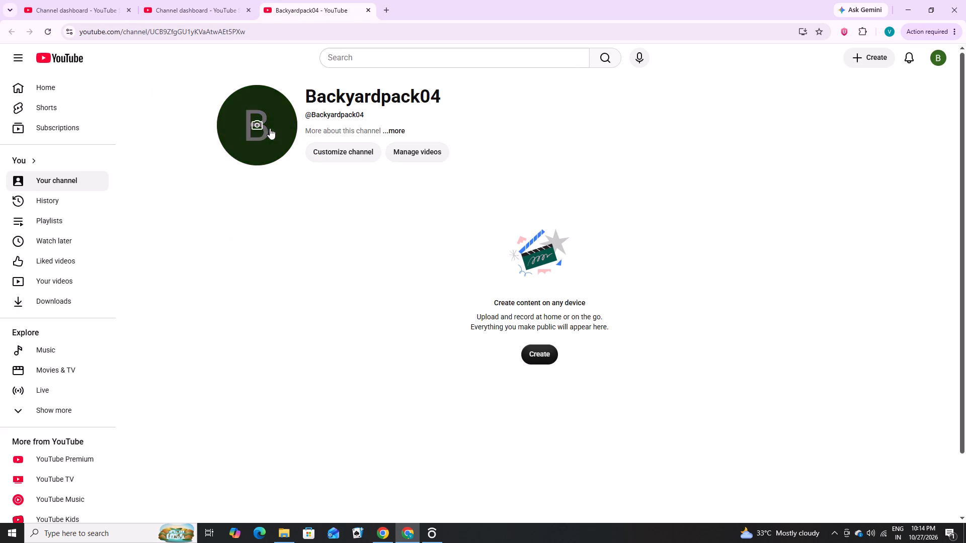
# Open Backyardpack04's channel customization and set the image IMG_8372 (1) from Downloads as the profile picture.
pyautogui.click(358, 154)
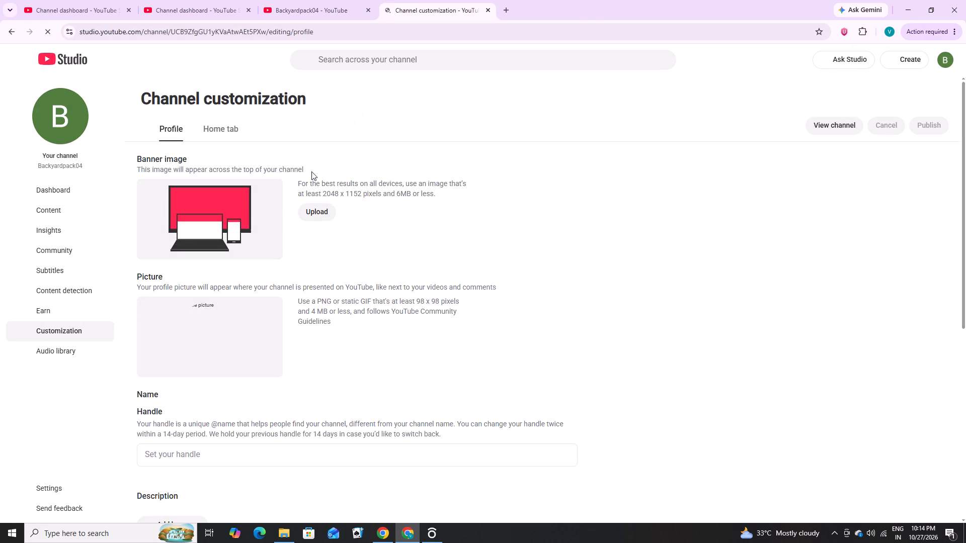
pyautogui.click(308, 340)
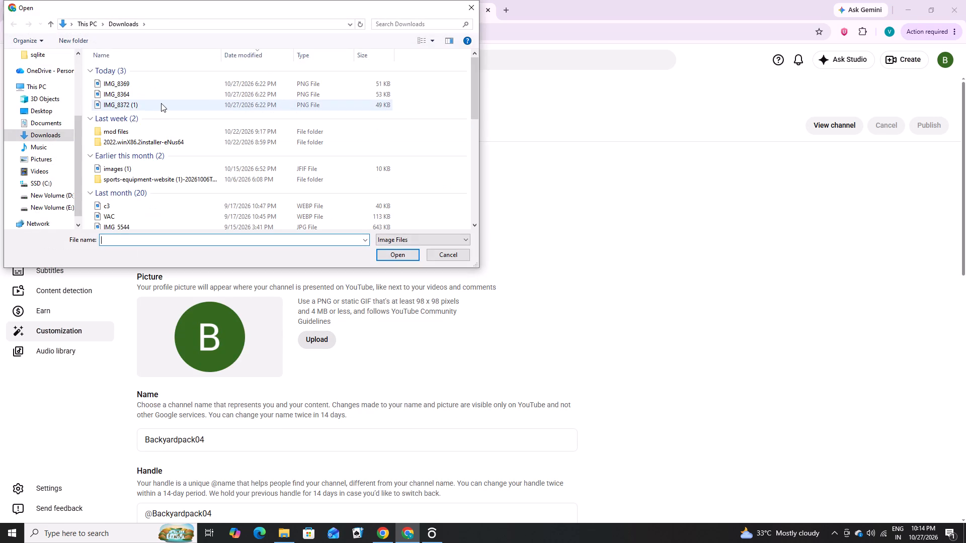
pyautogui.click(161, 103)
pyautogui.click(381, 259)
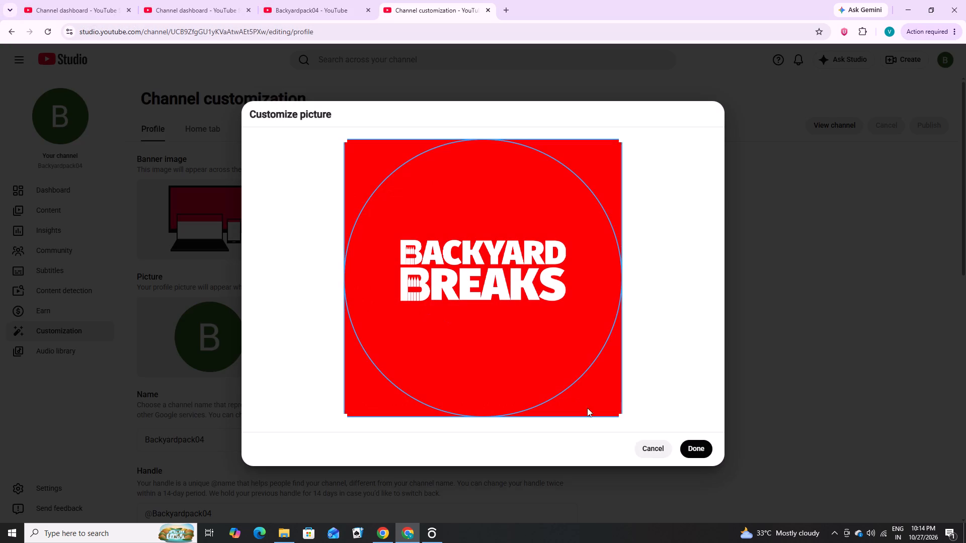
pyautogui.click(688, 448)
# Paste the copied Backyard Breaks bio, including its Linktree link, into Backyardpack04's channel description.
pyautogui.scroll(-4, 308, 290)
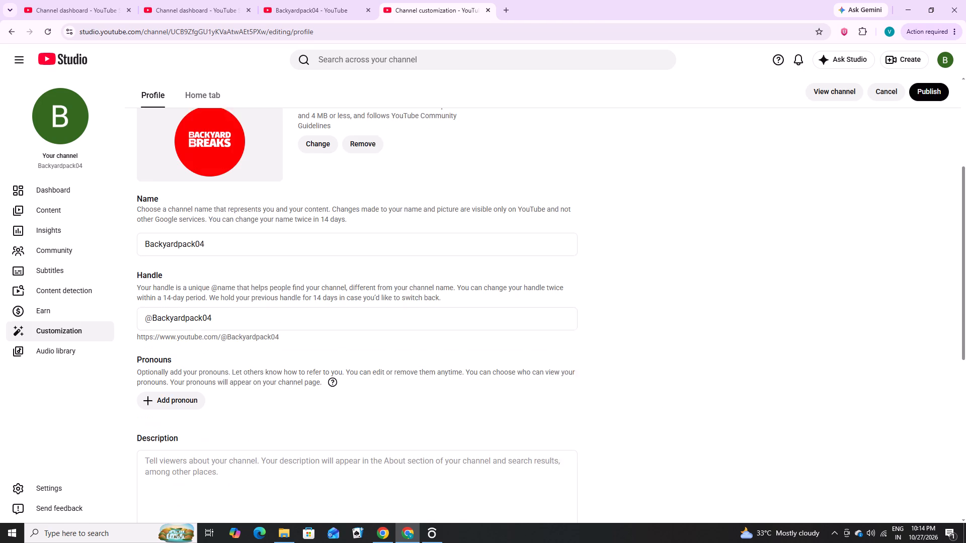
pyautogui.scroll(-3, 249, 306)
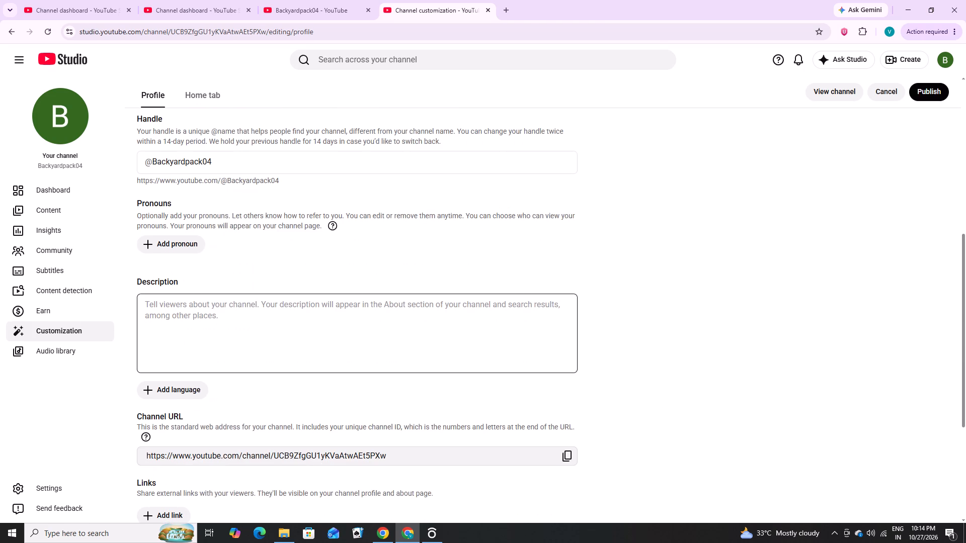
pyautogui.click(236, 308)
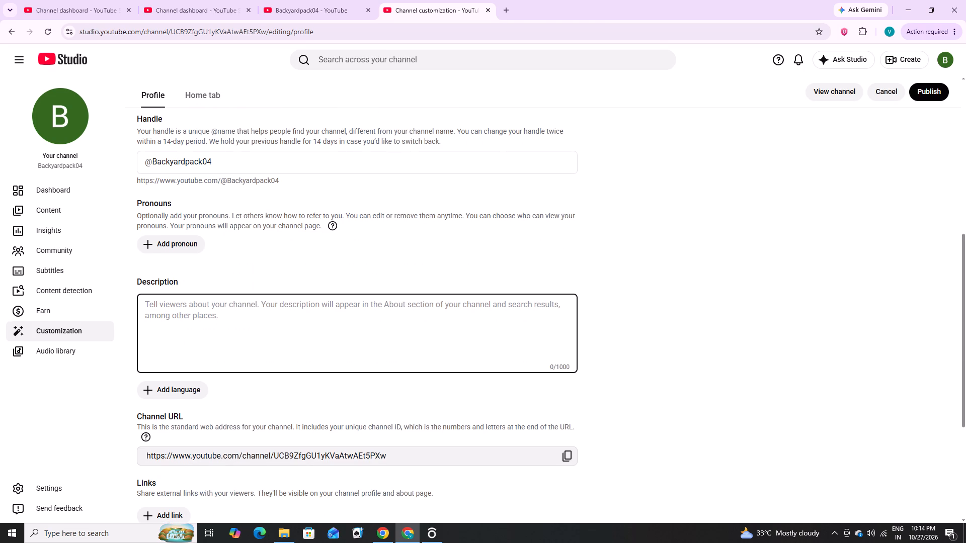
pyautogui.hotkey('ctrl', 'v')
# Add a channel link titled "join" using the Linktree URL copied from Backyardpack04's description.
pyautogui.moveTo(145, 326); pyautogui.dragTo(336, 338)
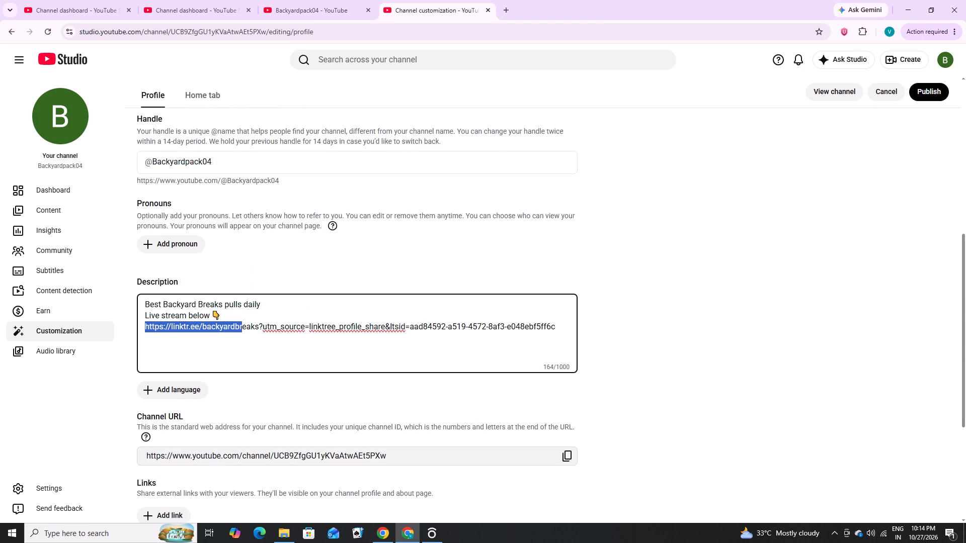
pyautogui.moveTo(336, 338); pyautogui.dragTo(494, 340)
pyautogui.hotkey('ctrl', 'c')
pyautogui.hotkey('ctrl', 'c')
pyautogui.hotkey('ctrl', 'c')
pyautogui.hotkey('ctrl', 'c')
pyautogui.scroll(-2, 345, 355)
pyautogui.click(169, 410)
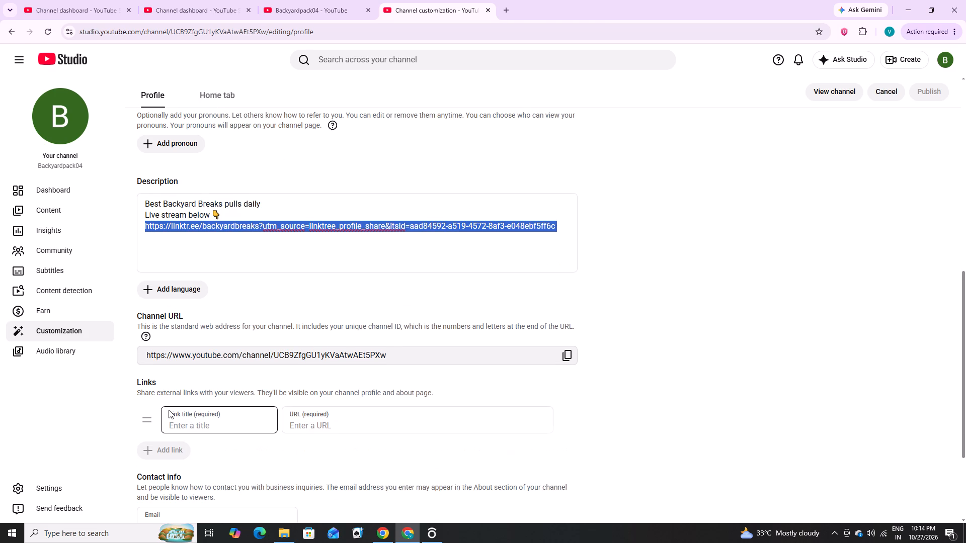
pyautogui.click(204, 422)
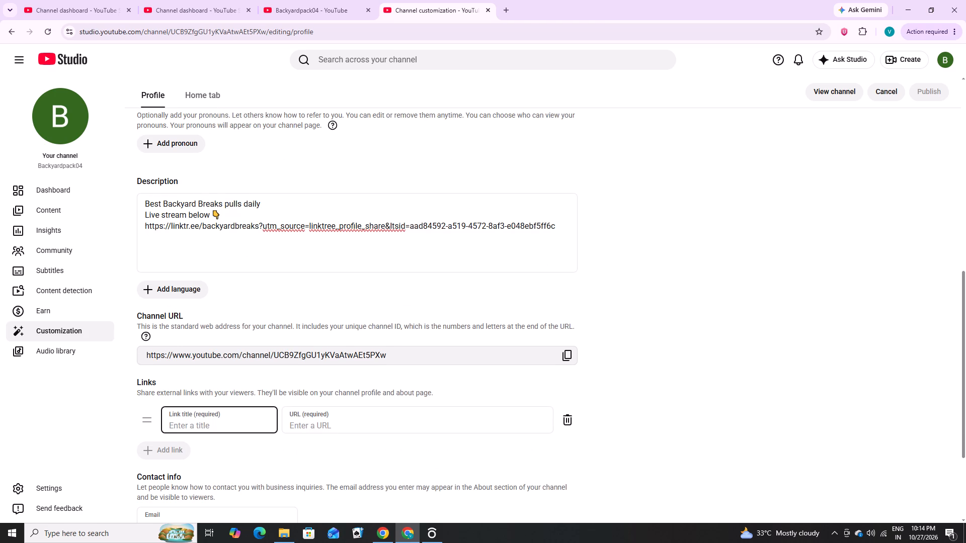
pyautogui.write('join')
pyautogui.click(309, 431)
pyautogui.hotkey('ctrl', 'v')
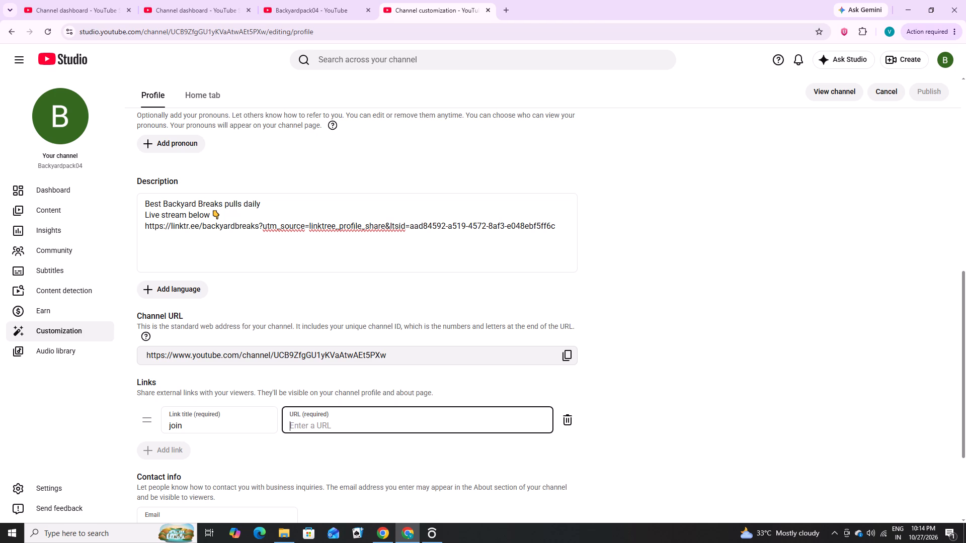
# Copy the full bio text from Backyardpack04's channel description.
pyautogui.scroll(4, 286, 324)
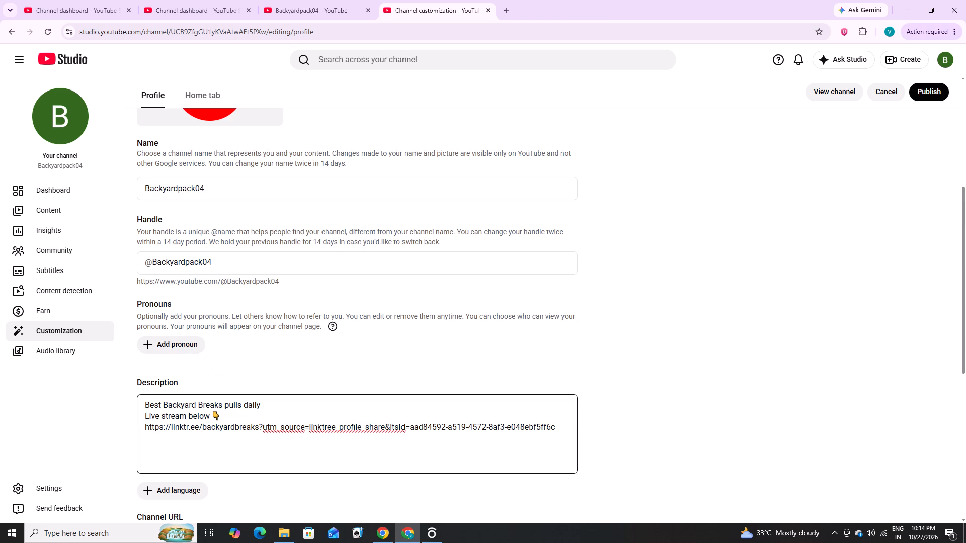
pyautogui.moveTo(146, 403); pyautogui.dragTo(388, 475)
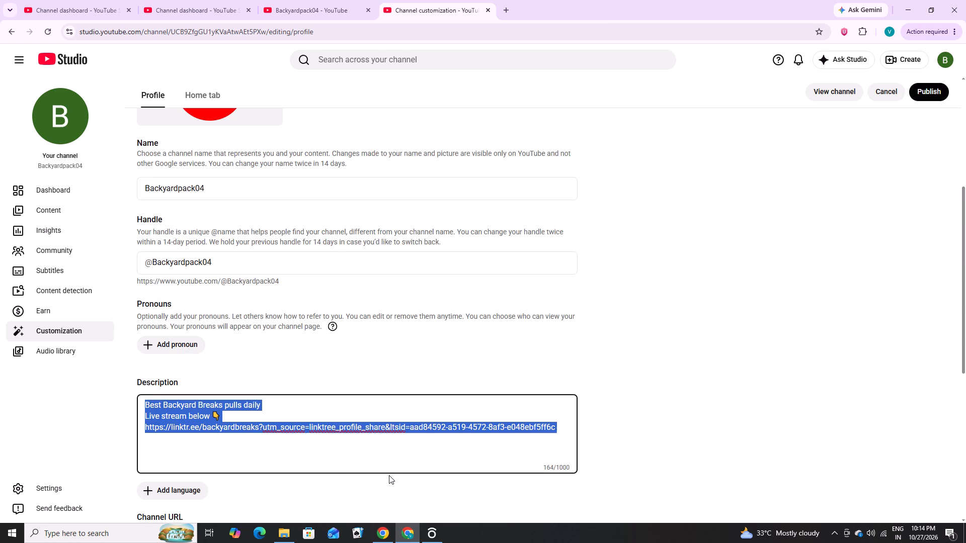
pyautogui.hotkey('ctrl', 'c')
pyautogui.hotkey('ctrl', 'c')
pyautogui.hotkey('ctrl', 'c')
pyautogui.hotkey('ctrl', 'c')
pyautogui.hotkey('ctrl', 'c')
pyautogui.hotkey('ctrl', 'c')
pyautogui.click(389, 449)
pyautogui.click(433, 445)
# Publish the Backyardpack04 channel customization changes.
pyautogui.click(934, 91)
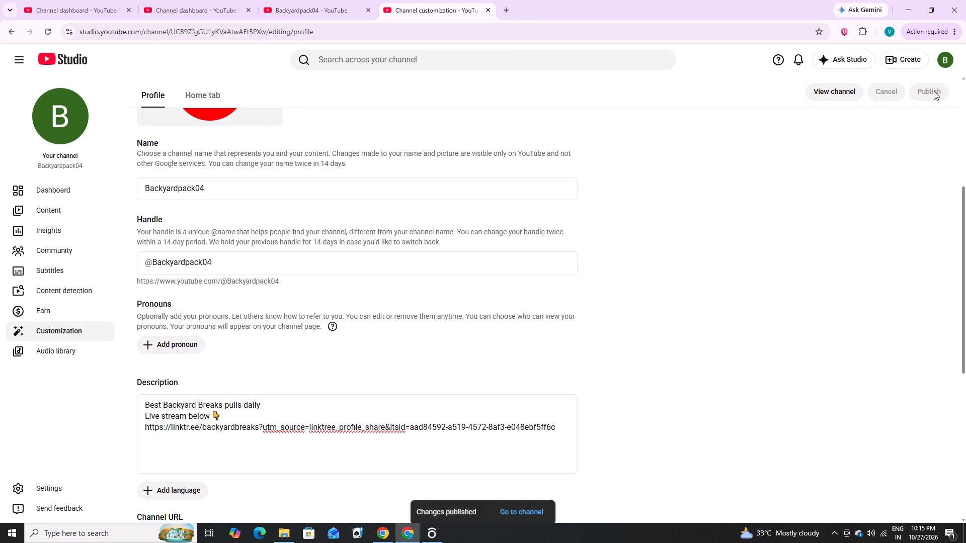
pyautogui.scroll(3, 678, 224)
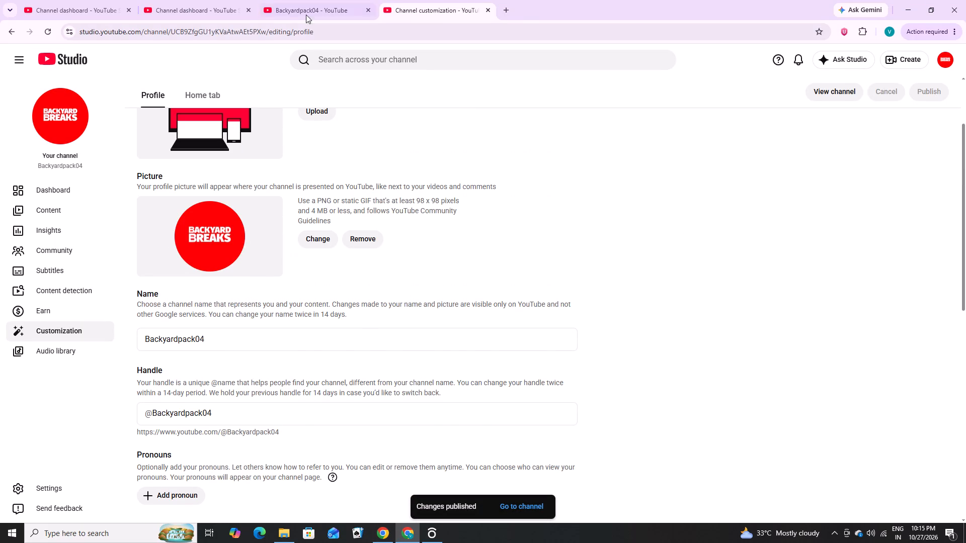
# Close the Backyardpack04 channel and customization pages, returning to the Studio dashboard.
pyautogui.click(367, 9)
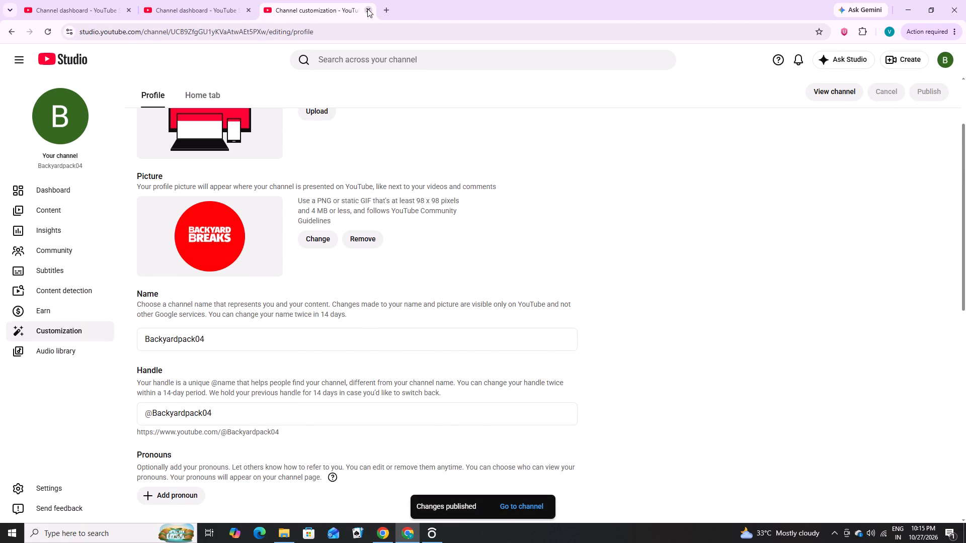
pyautogui.click(367, 9)
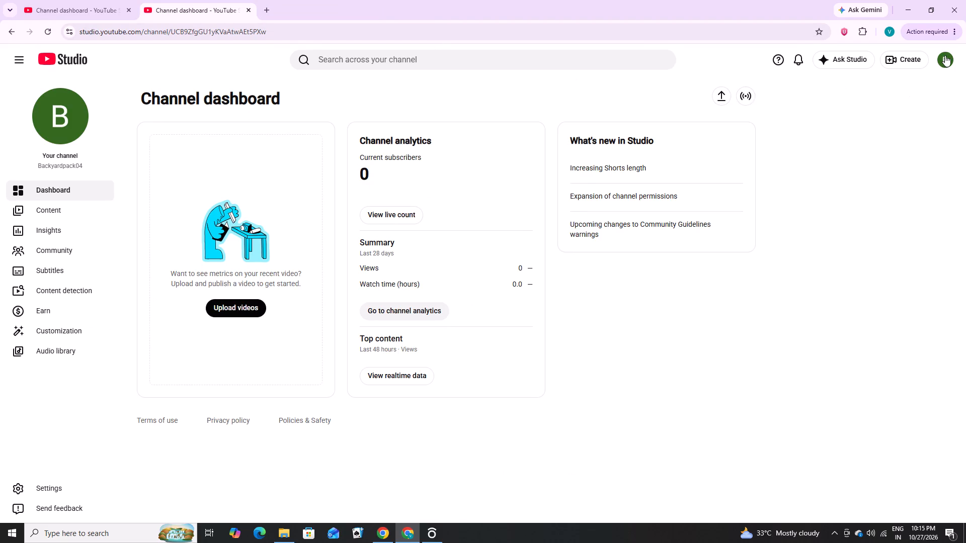
# Switch the Studio account to the Backyardpack07 channel.
pyautogui.click(945, 55)
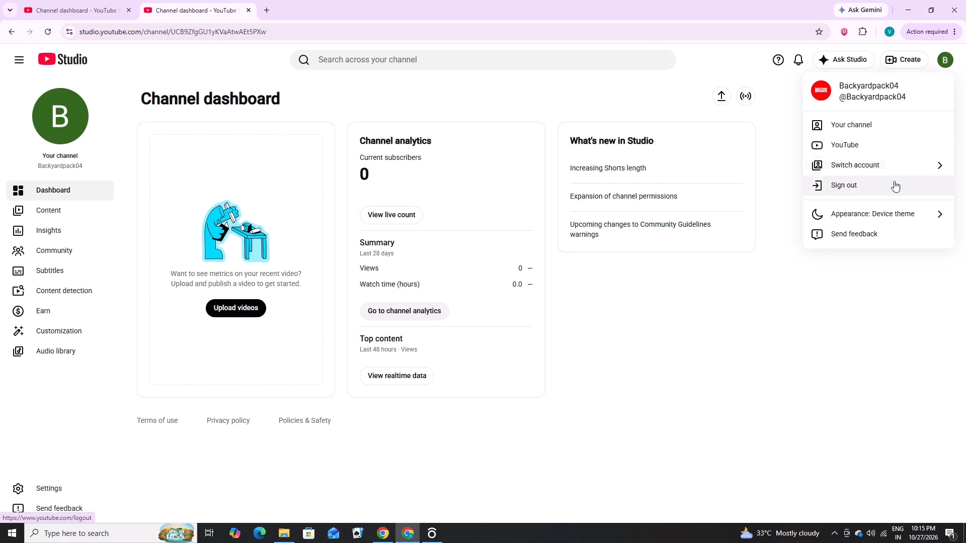
pyautogui.click(888, 163)
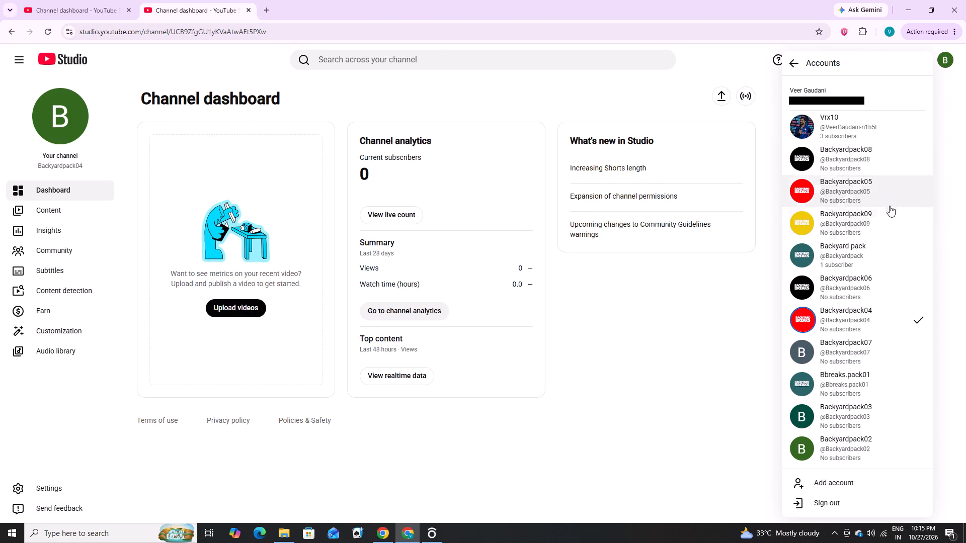
pyautogui.click(872, 355)
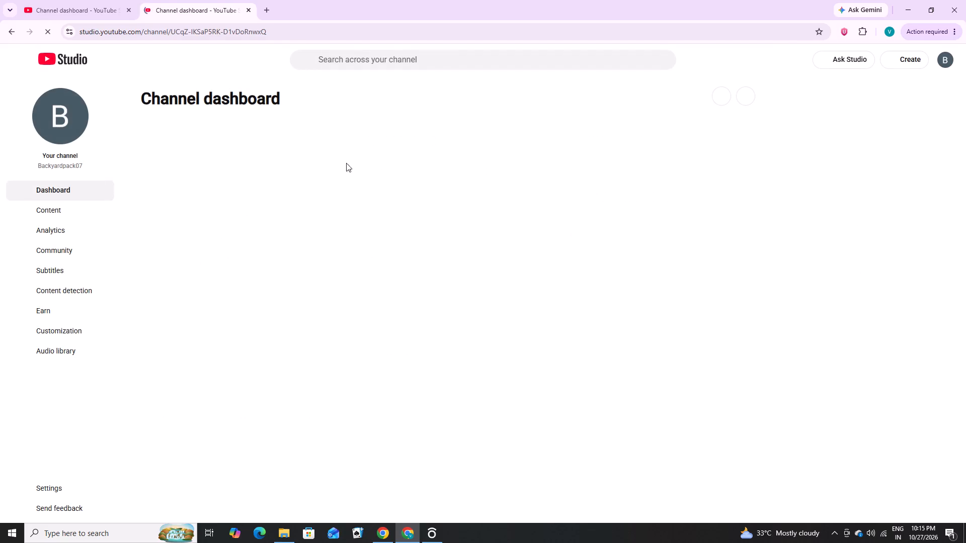
# Open Backyardpack07's channel customization from its public YouTube channel page.
pyautogui.click(59, 124)
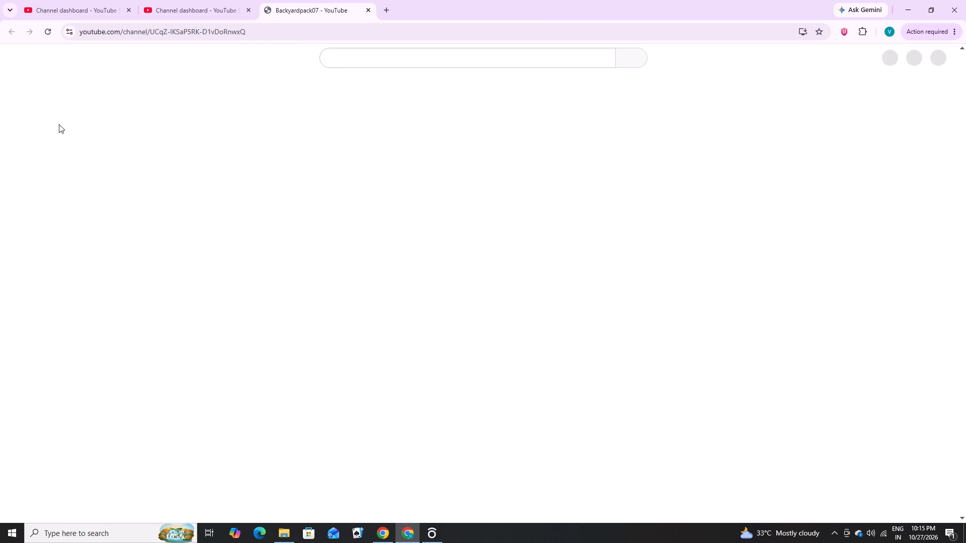
pyautogui.click(327, 153)
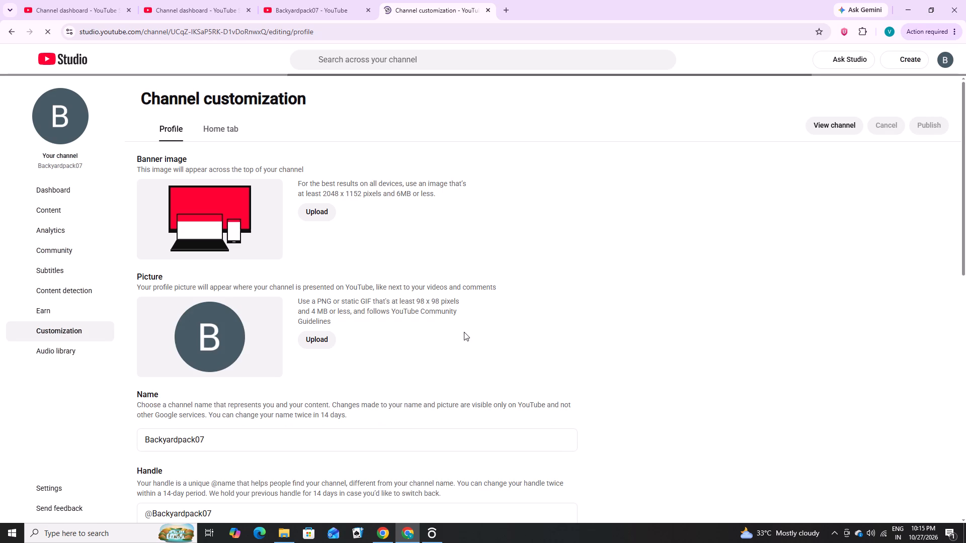
pyautogui.click(323, 338)
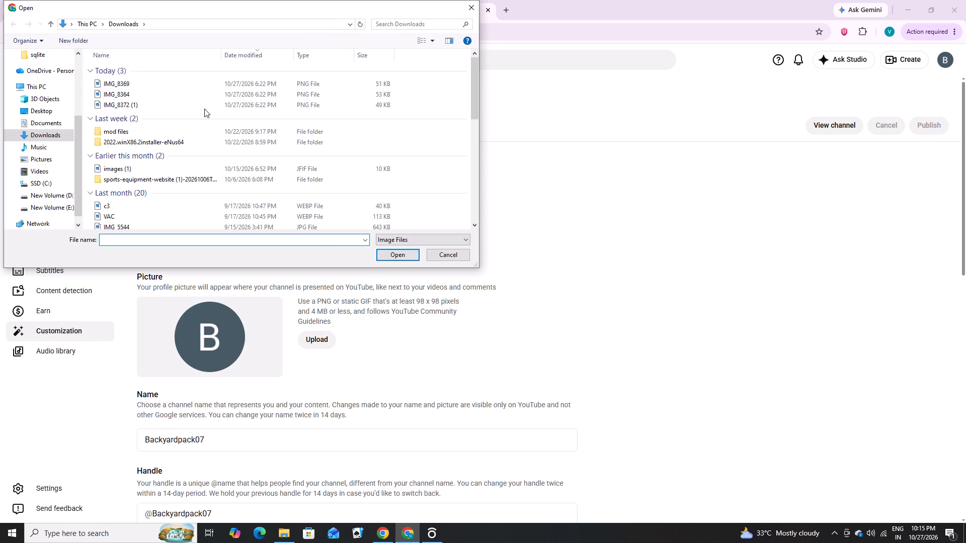
pyautogui.click(195, 83)
pyautogui.click(382, 252)
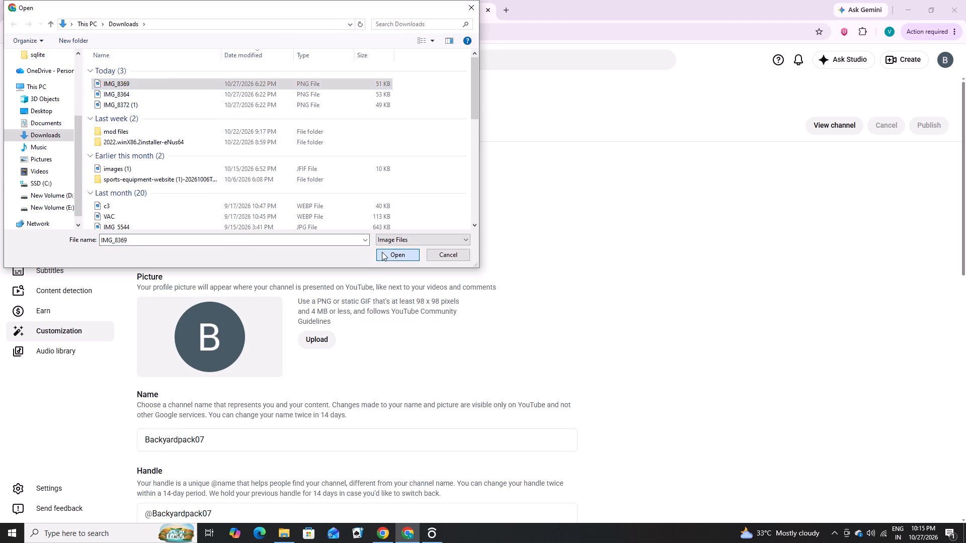
pyautogui.click(697, 451)
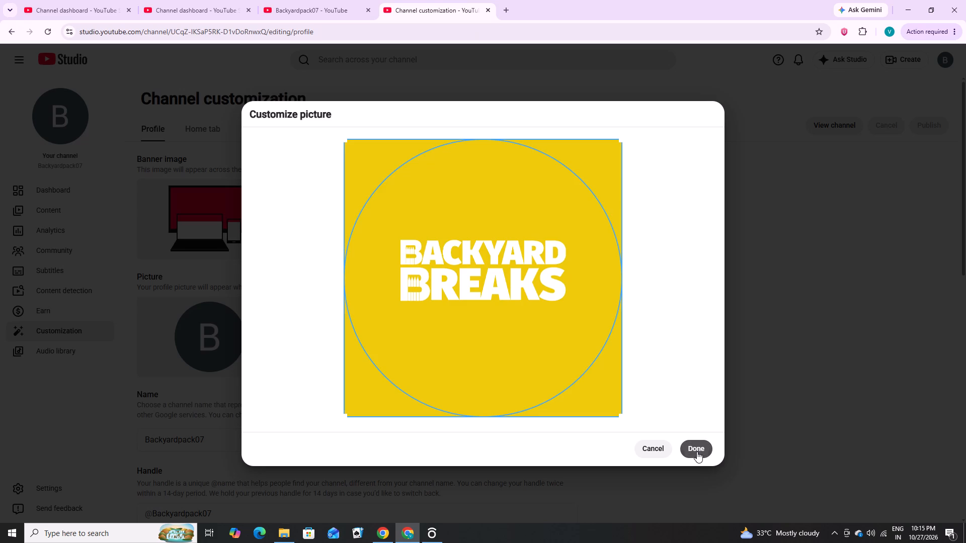
# Paste the copied Backyard Breaks bio, including its Linktree link, into Backyardpack07's channel description.
pyautogui.scroll(-3, 410, 340)
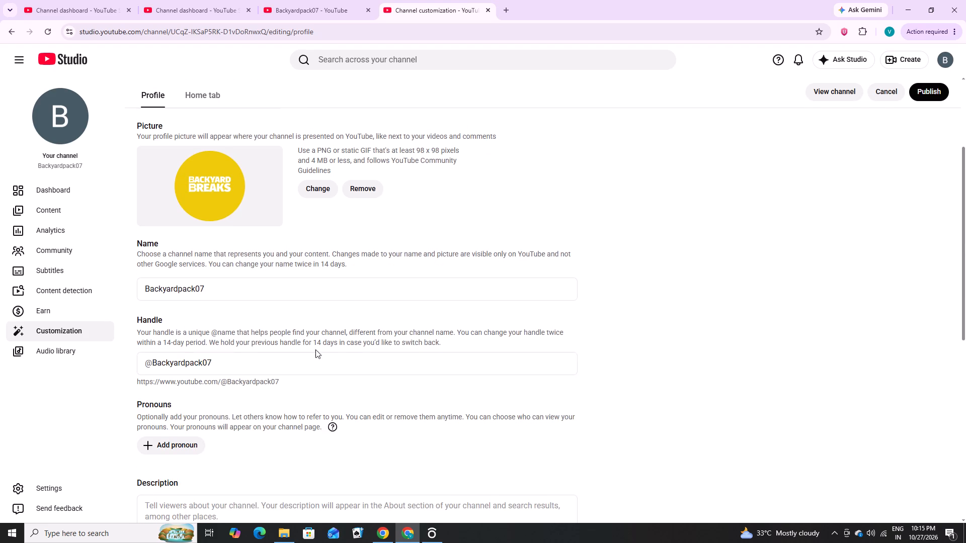
pyautogui.scroll(-1, 295, 366)
pyautogui.scroll(1, 295, 366)
pyautogui.scroll(-3, 289, 369)
pyautogui.click(243, 365)
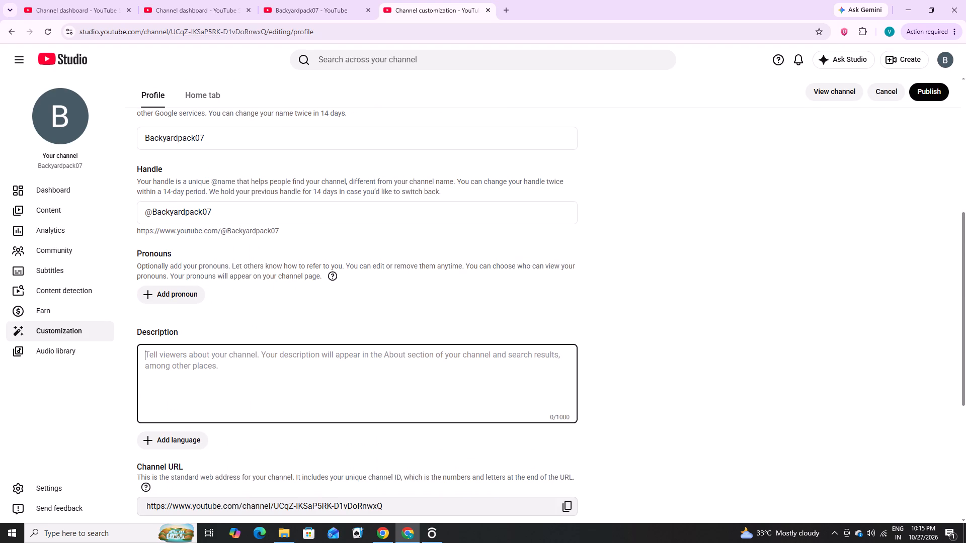
pyautogui.hotkey('ctrl', 'v')
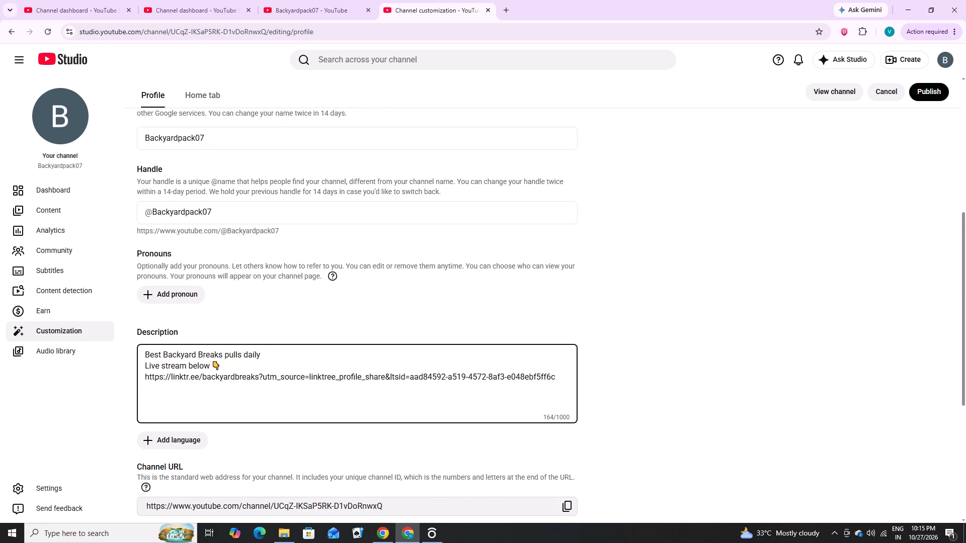
# Add a channel link titled "join" to Backyardpack07, using the Linktree URL copied from its description.
pyautogui.click(146, 375)
pyautogui.moveTo(146, 375); pyautogui.dragTo(198, 383)
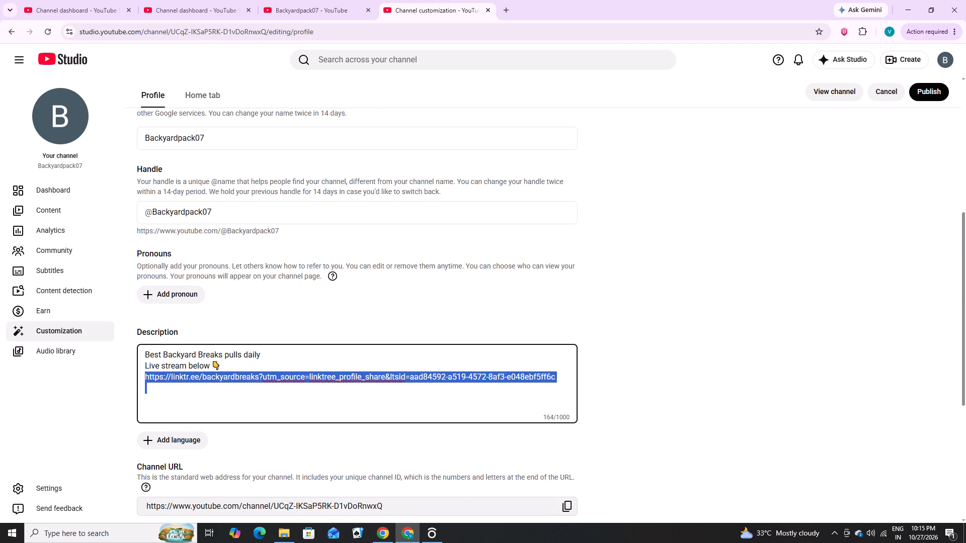
pyautogui.moveTo(198, 383); pyautogui.dragTo(553, 379)
pyautogui.moveTo(560, 379); pyautogui.dragTo(568, 379)
pyautogui.hotkey('ctrl', 'c')
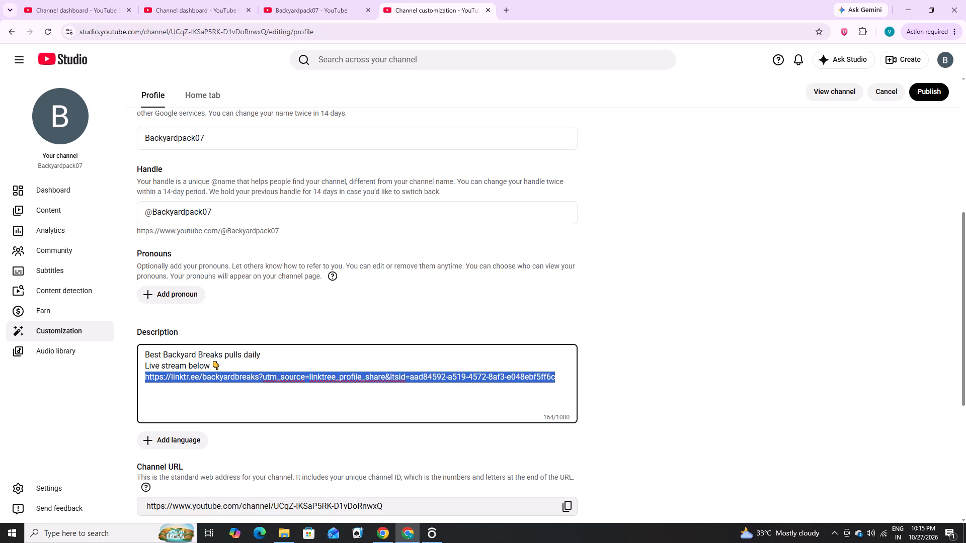
pyautogui.hotkey('ctrl', 'c')
pyautogui.hotkey('ctrl', 'c')
pyautogui.hotkey('ctrl', 'c')
pyautogui.scroll(-2, 391, 392)
pyautogui.click(159, 462)
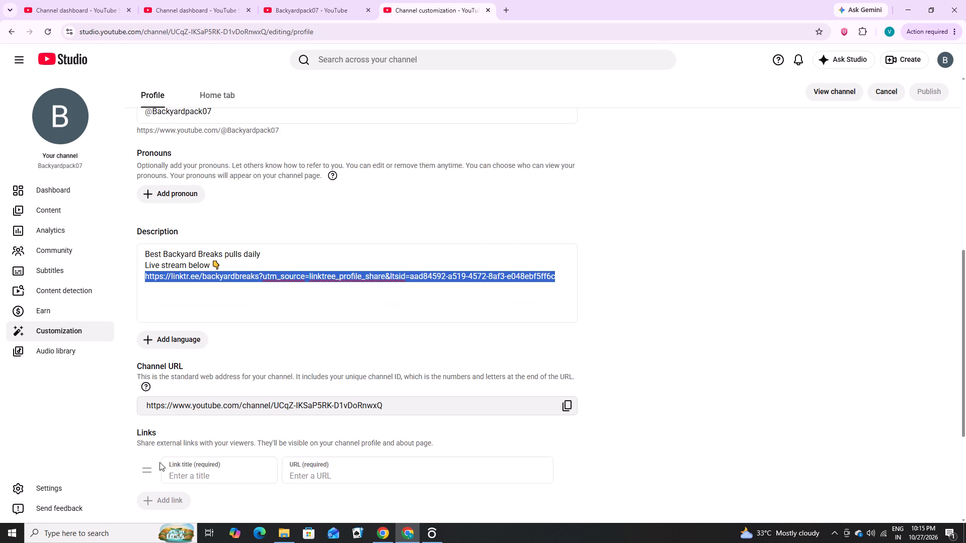
pyautogui.click(184, 478)
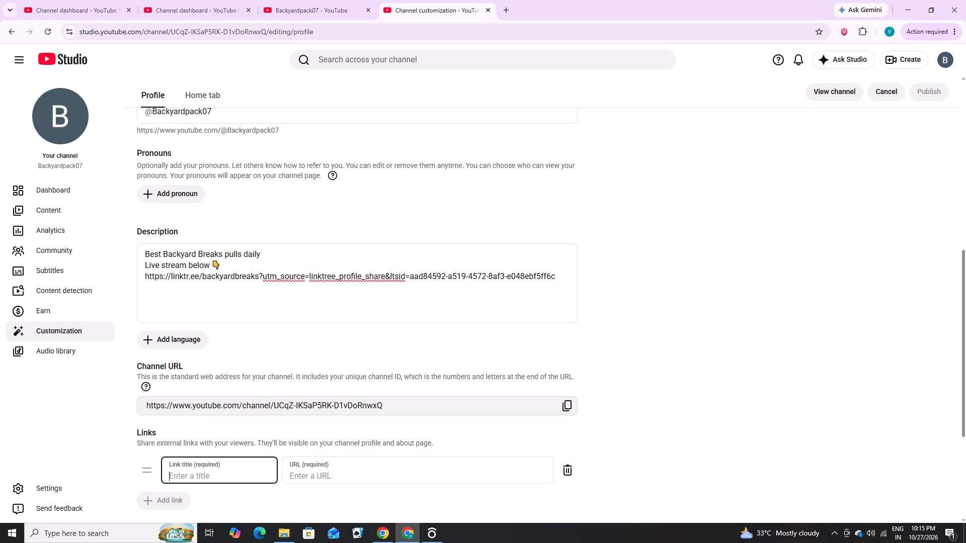
pyautogui.write('join')
pyautogui.click(303, 478)
pyautogui.hotkey('ctrl', 'v')
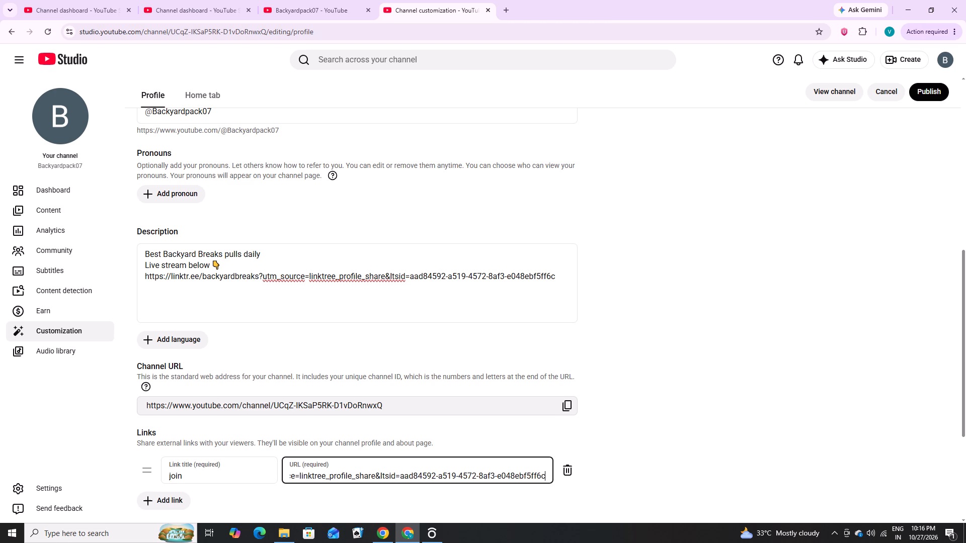
# Publish Backyardpack07's profile changes and close its customization and public channel pages.
pyautogui.scroll(-5, 309, 472)
pyautogui.scroll(5, 783, 310)
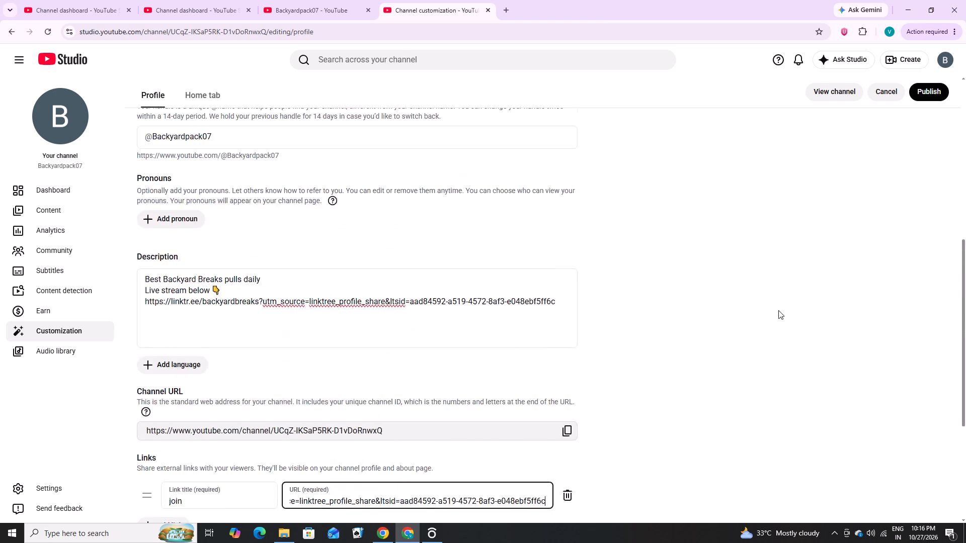
pyautogui.click(919, 94)
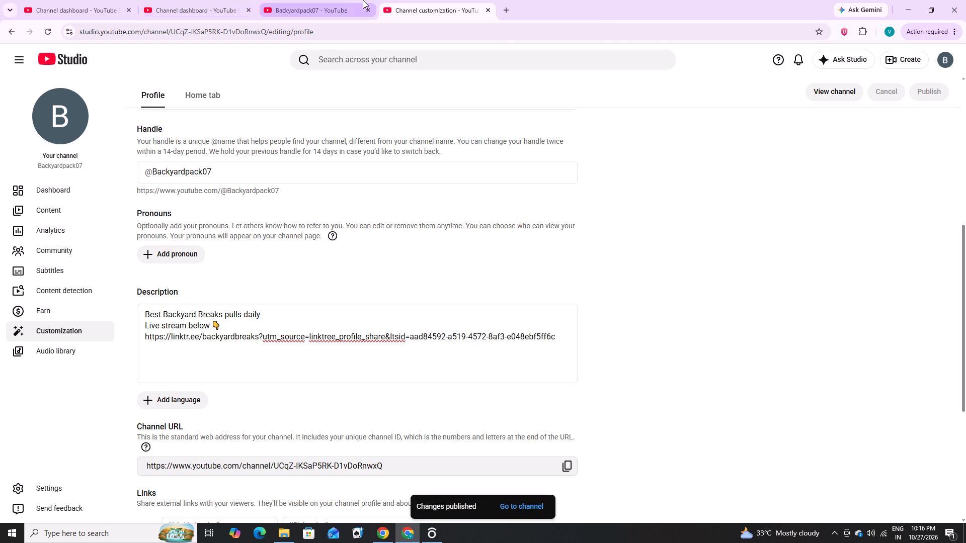
pyautogui.scroll(6, 473, 166)
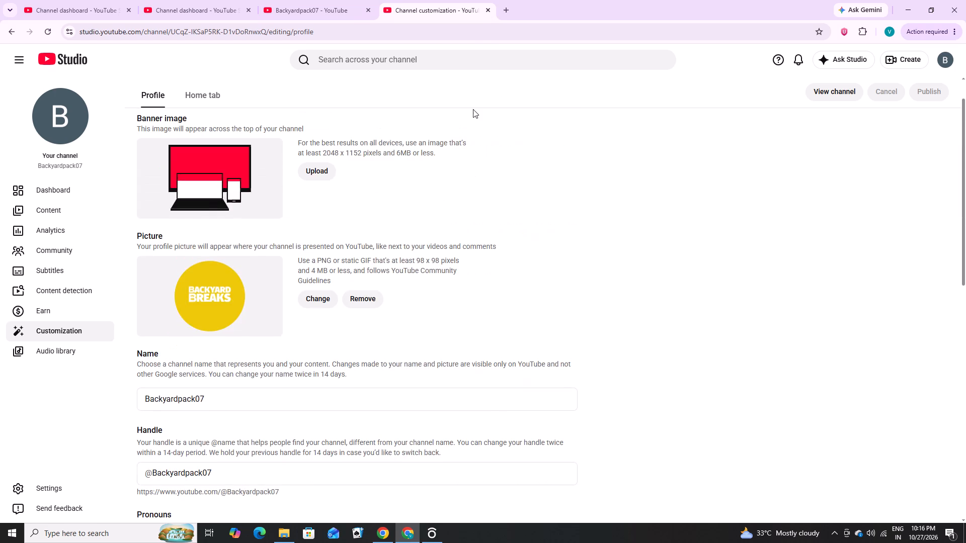
pyautogui.click(487, 9)
pyautogui.click(369, 8)
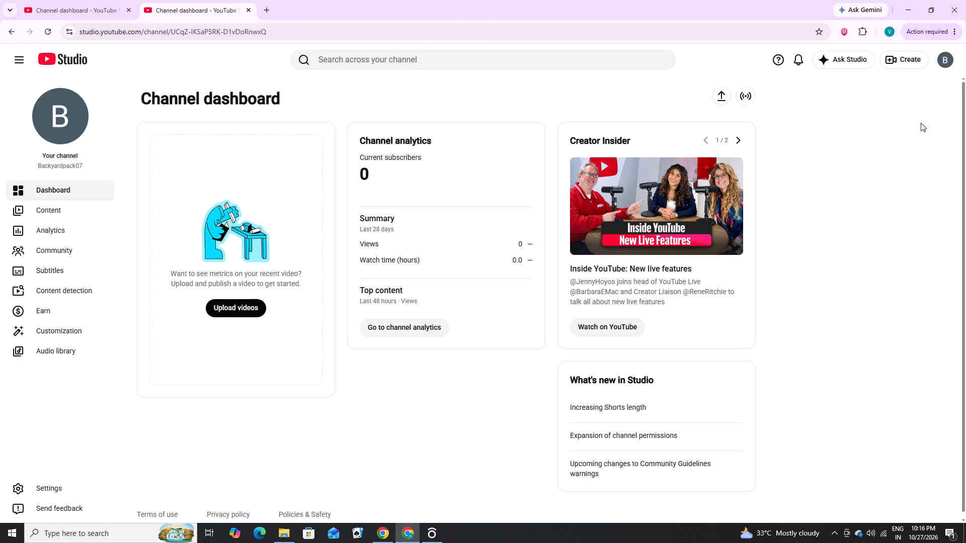
# Switch the Studio account to the Backyardpack03 channel.
pyautogui.click(946, 57)
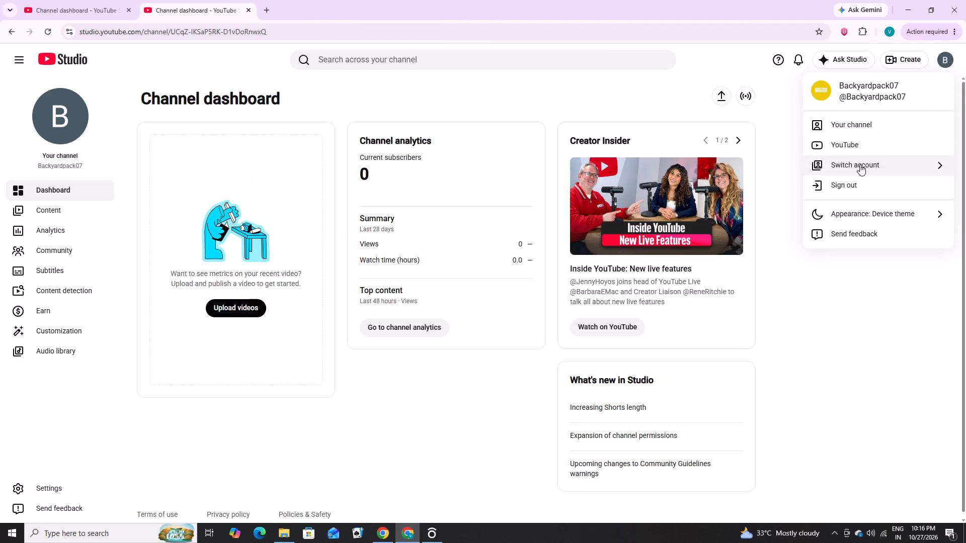
pyautogui.click(860, 164)
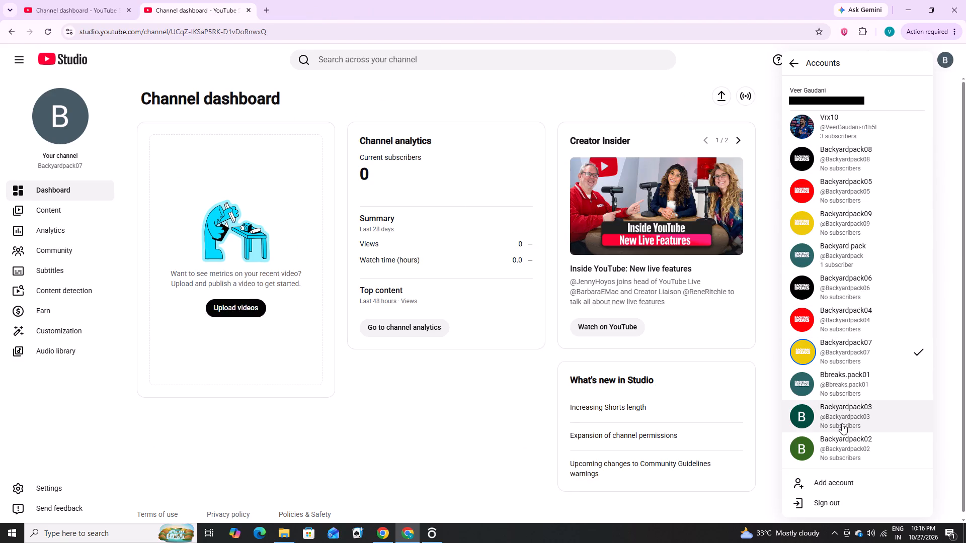
pyautogui.click(842, 423)
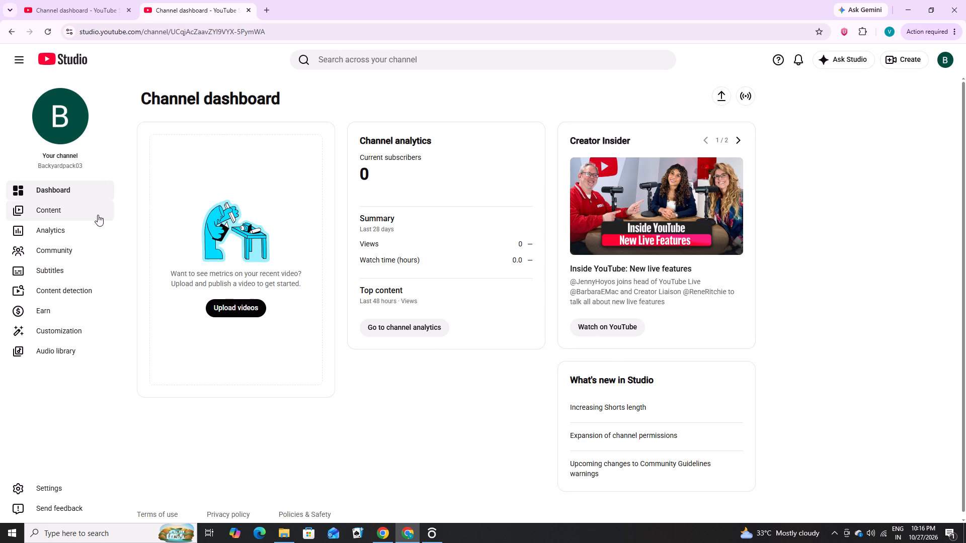
# Open Backyardpack03's channel customization from its public YouTube channel page.
pyautogui.click(70, 121)
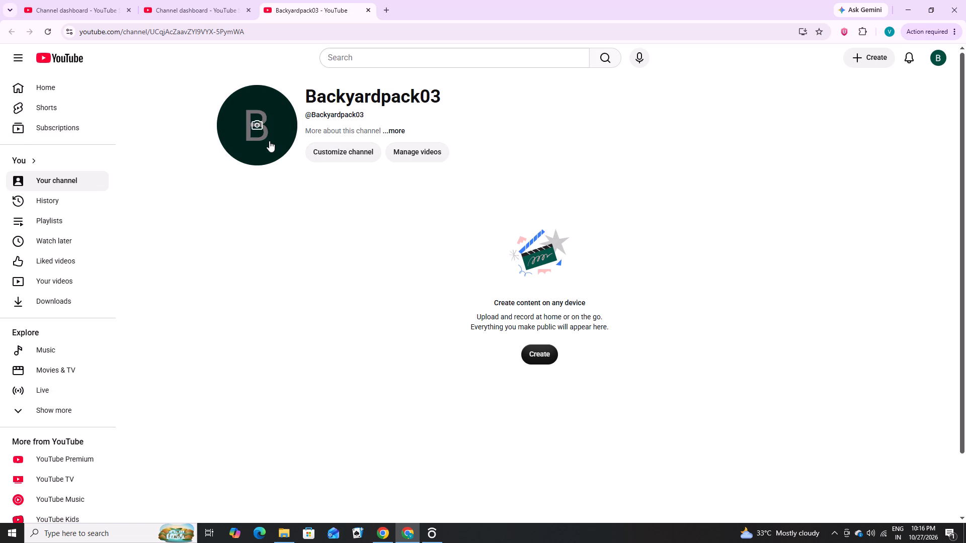
pyautogui.click(354, 152)
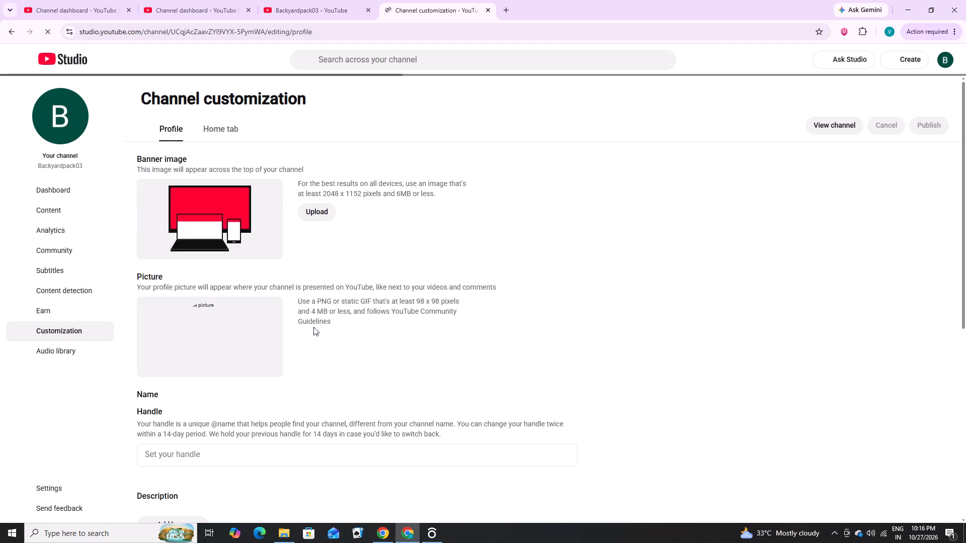
pyautogui.scroll(-3, 314, 326)
pyautogui.click(304, 185)
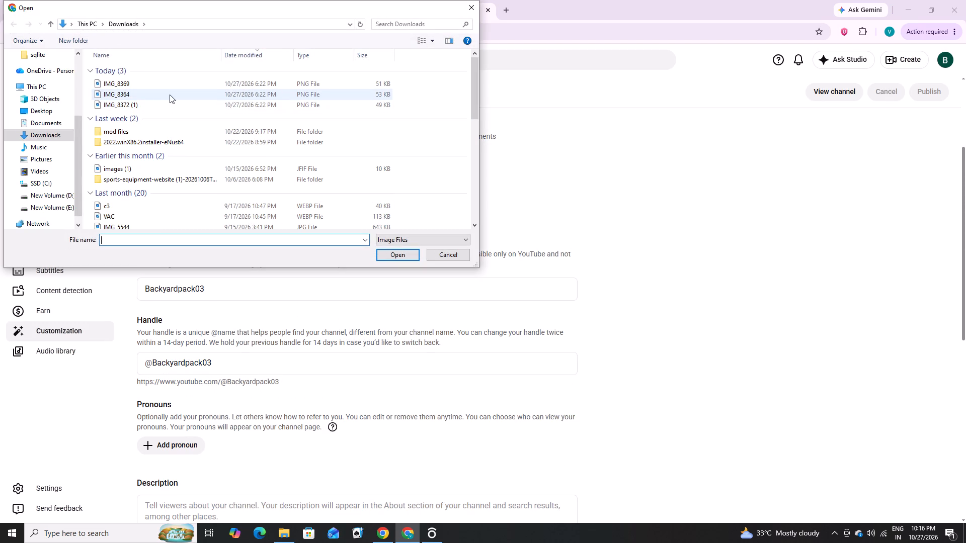
pyautogui.click(170, 95)
pyautogui.click(379, 254)
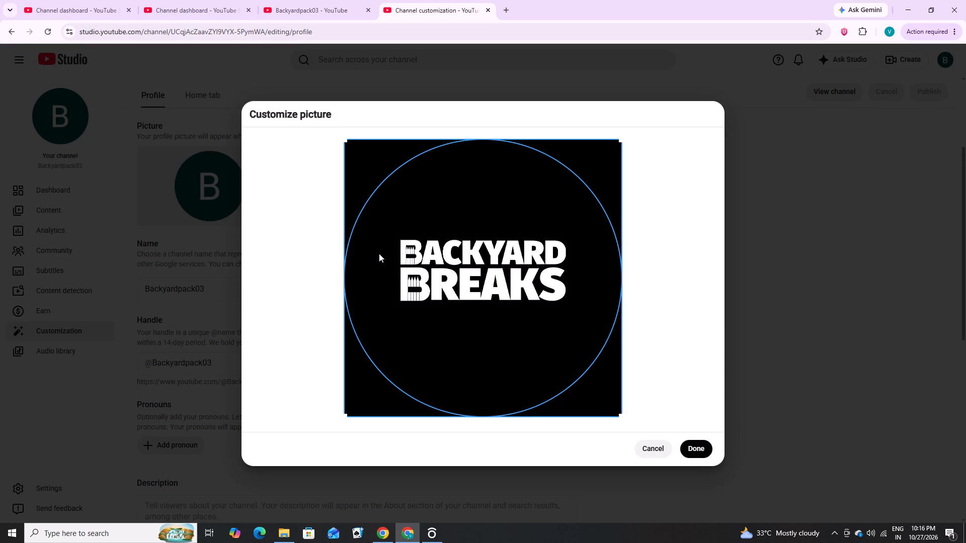
pyautogui.click(687, 445)
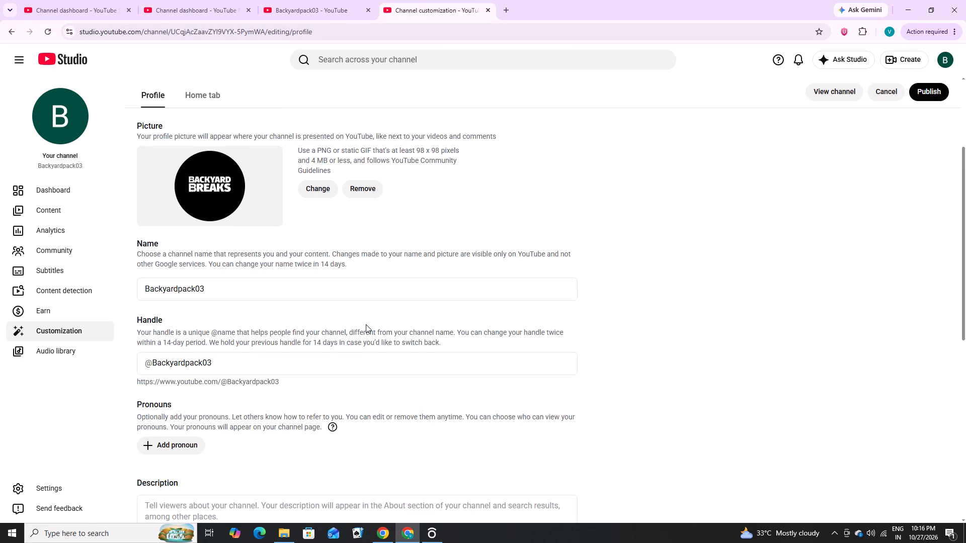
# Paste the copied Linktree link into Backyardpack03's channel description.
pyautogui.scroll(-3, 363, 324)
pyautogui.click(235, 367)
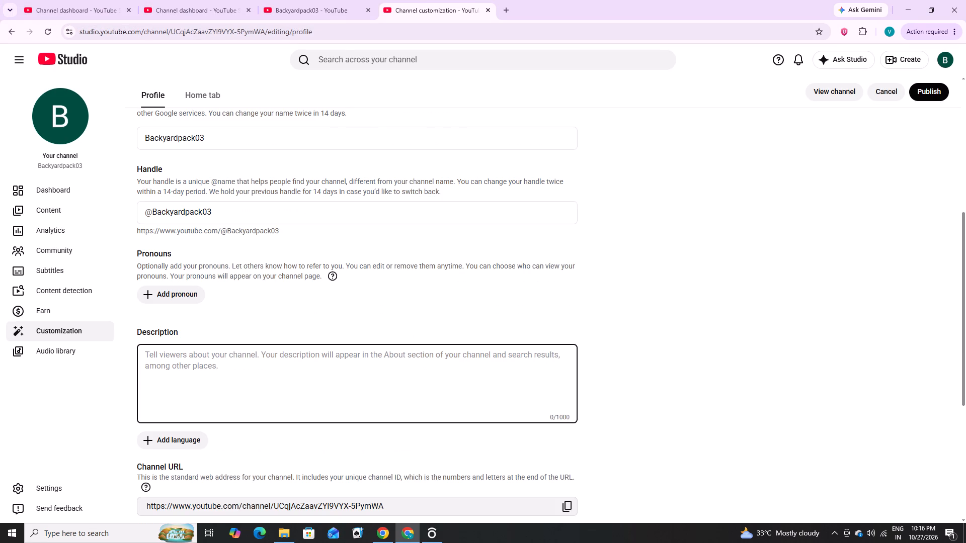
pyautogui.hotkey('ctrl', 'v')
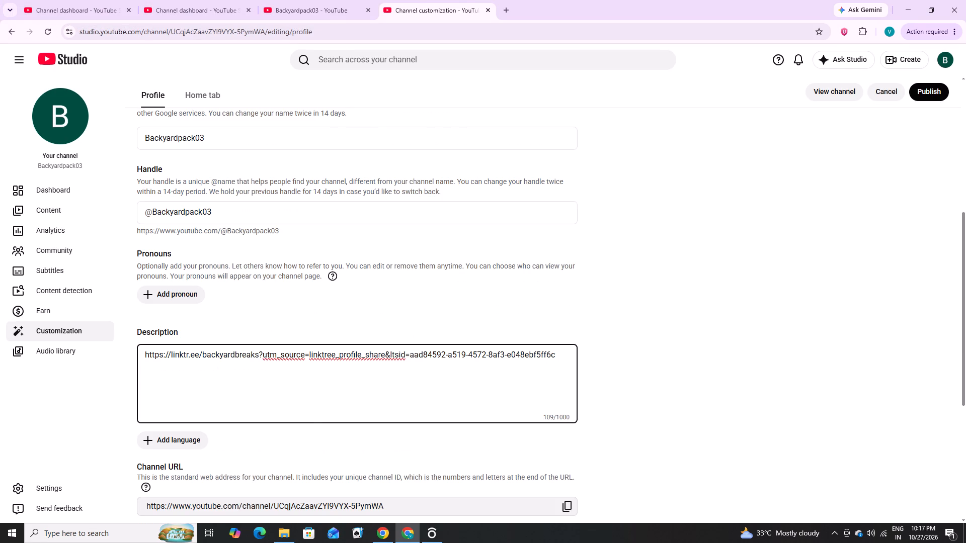
# Replace Backyardpack03's description with the Option 3 bio, "Crazy Backyard Breaks hits + reactions", copied from the Account_Creation_Guide document, including its link.
pyautogui.click(368, 496)
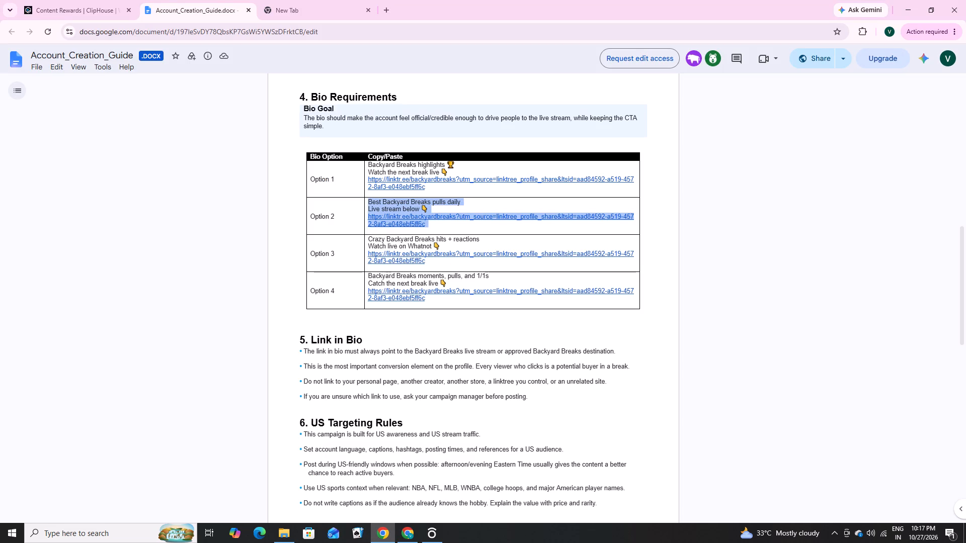
pyautogui.moveTo(368, 239); pyautogui.dragTo(435, 261)
pyautogui.hotkey('ctrl', 'c')
pyautogui.hotkey('ctrl', 'c')
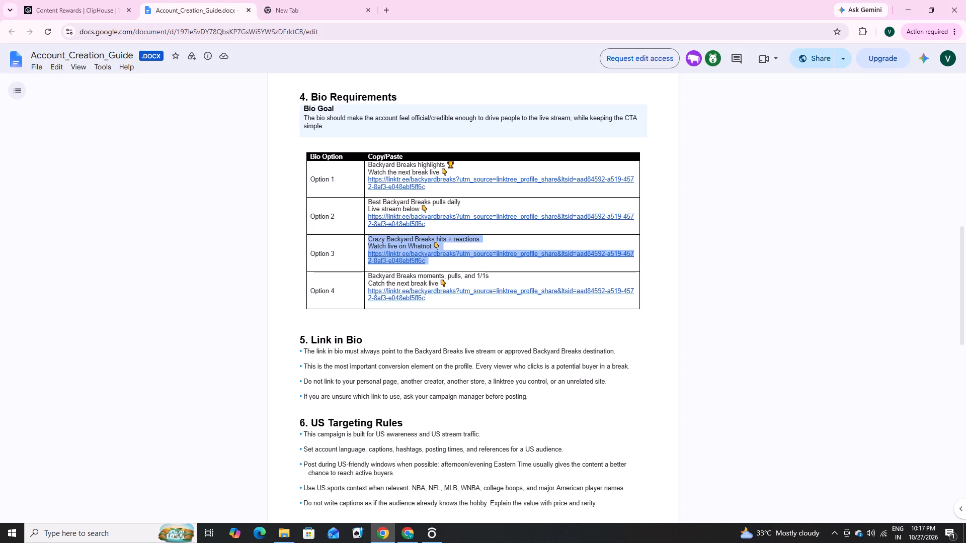
pyautogui.hotkey('ctrl', 'c')
pyautogui.hotkey('ctrl', 'c')
pyautogui.hotkey('ctrl', 'c')
pyautogui.click(395, 499)
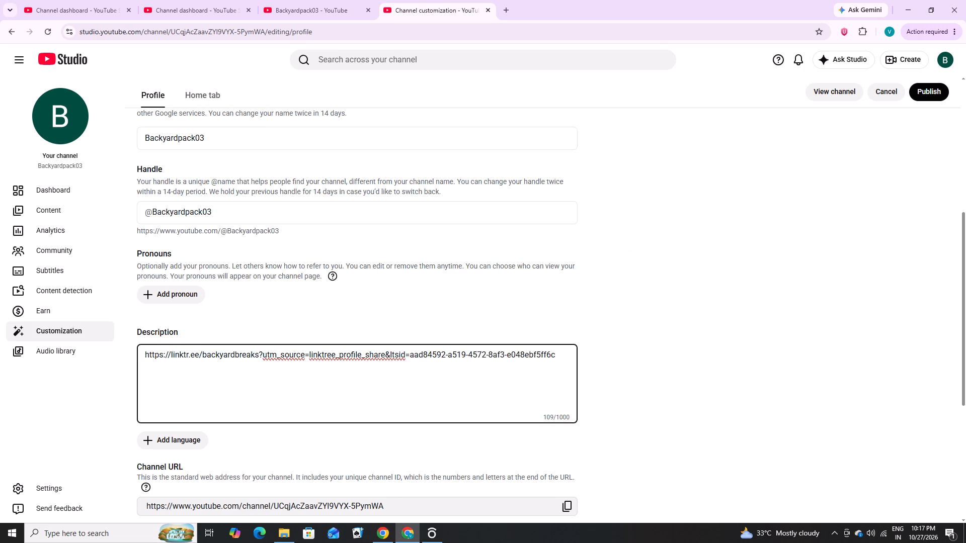
pyautogui.moveTo(146, 352); pyautogui.dragTo(595, 375)
pyautogui.hotkey('ctrl', 'v')
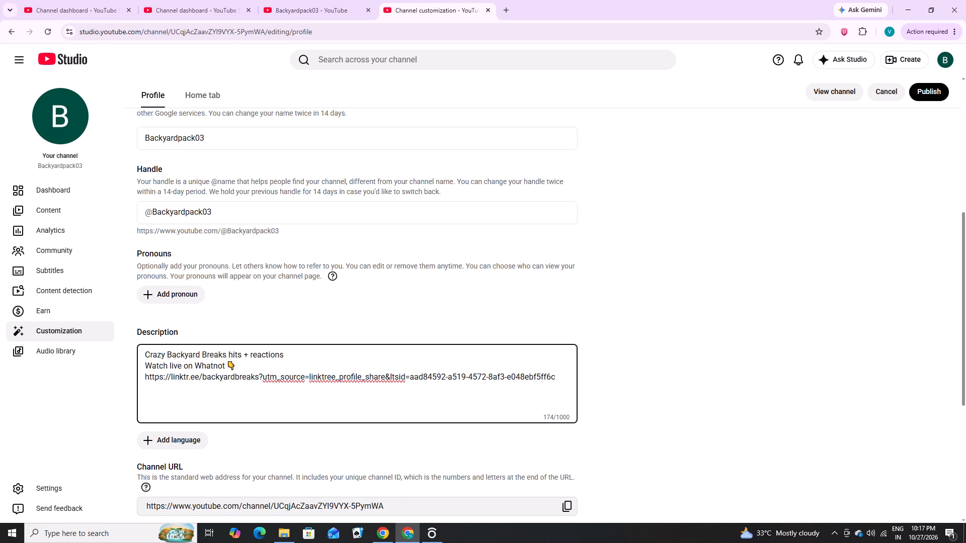
# Add a channel link titled "join" to Backyardpack03, using the Linktree URL copied from its description.
pyautogui.moveTo(146, 377); pyautogui.dragTo(506, 389)
pyautogui.hotkey('ctrl', 'c')
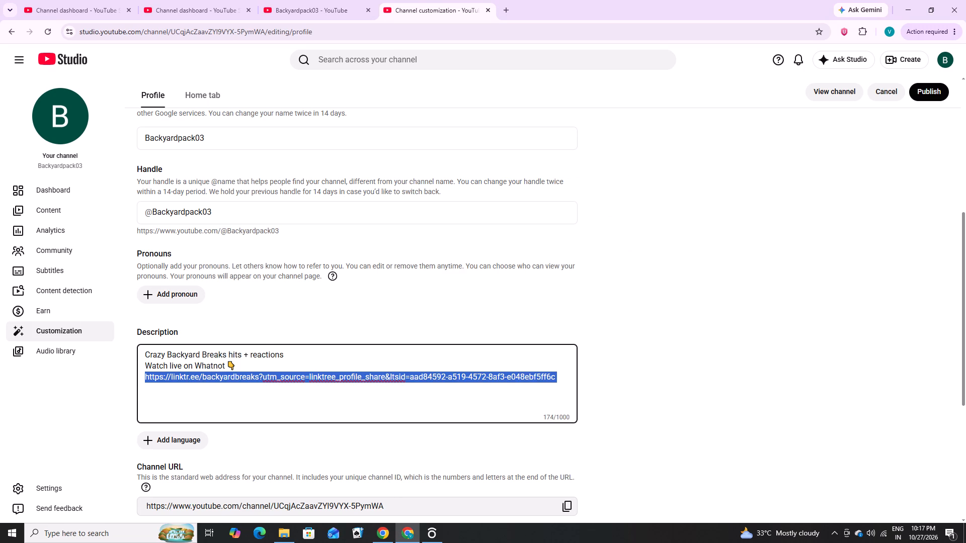
pyautogui.hotkey('ctrl', 'c')
pyautogui.hotkey('ctrl', 'c')
pyautogui.hotkey('ctrl', 'c')
pyautogui.click(385, 402)
pyautogui.scroll(-2, 385, 402)
pyautogui.scroll(-2, 224, 418)
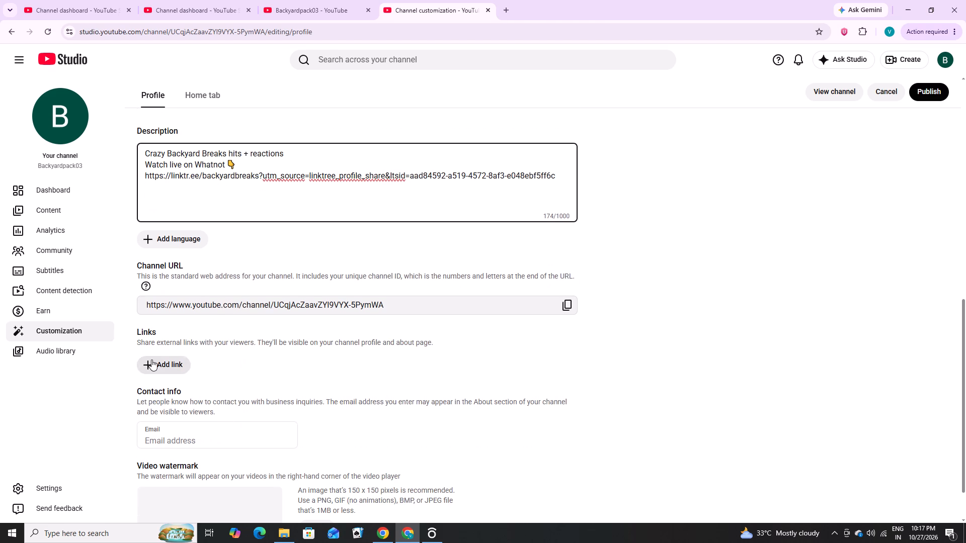
pyautogui.click(151, 359)
pyautogui.click(191, 377)
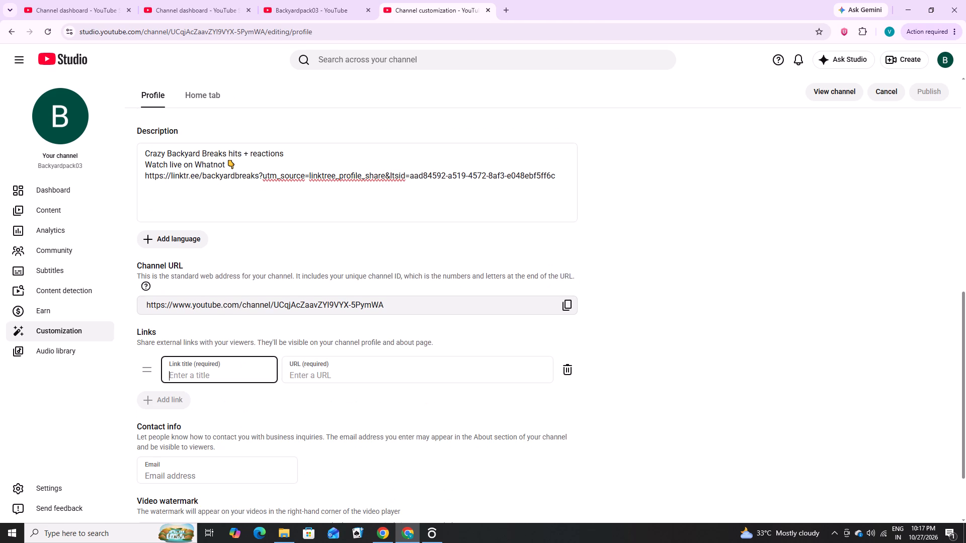
pyautogui.write('join')
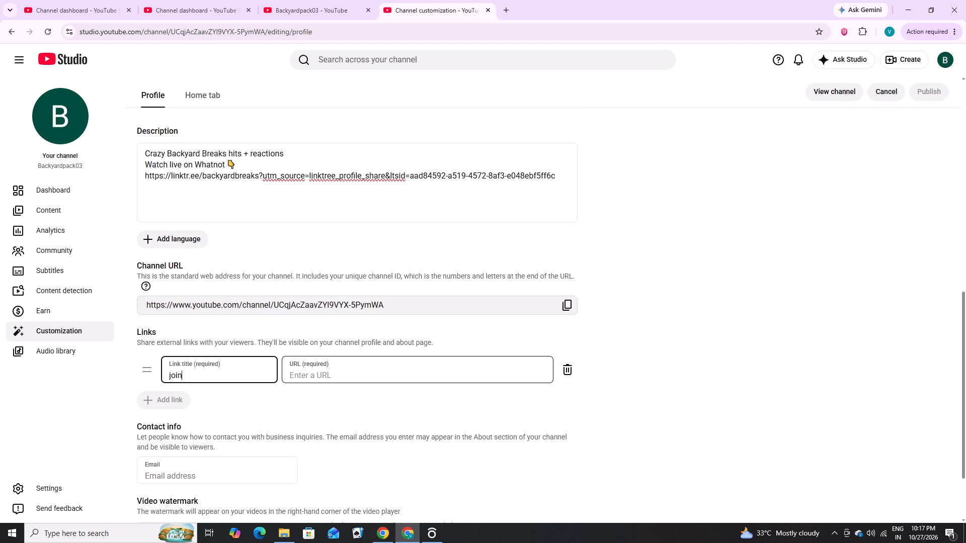
pyautogui.click(368, 376)
pyautogui.hotkey('ctrl', 'v')
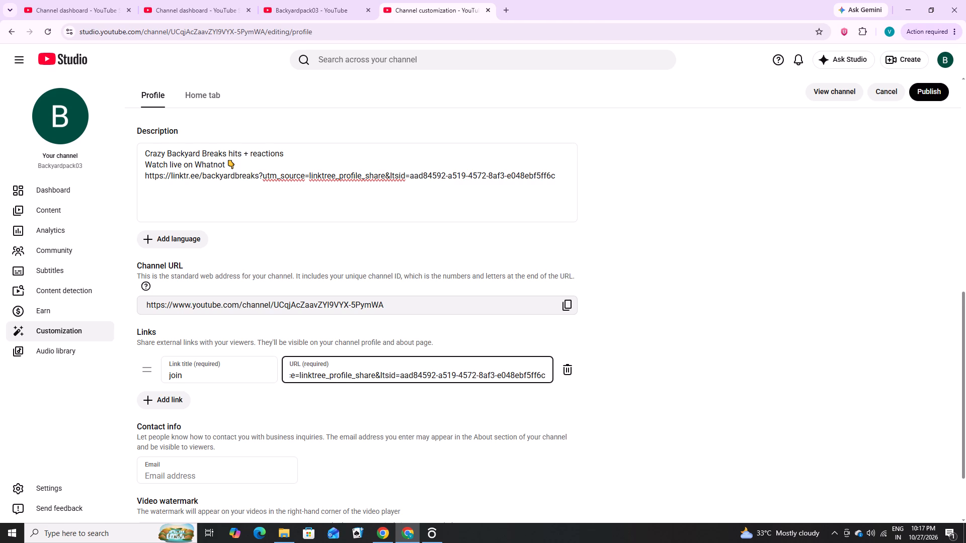
# Copy the complete bio text, including the Linktree link, from Backyardpack03's channel description.
pyautogui.scroll(2, 390, 342)
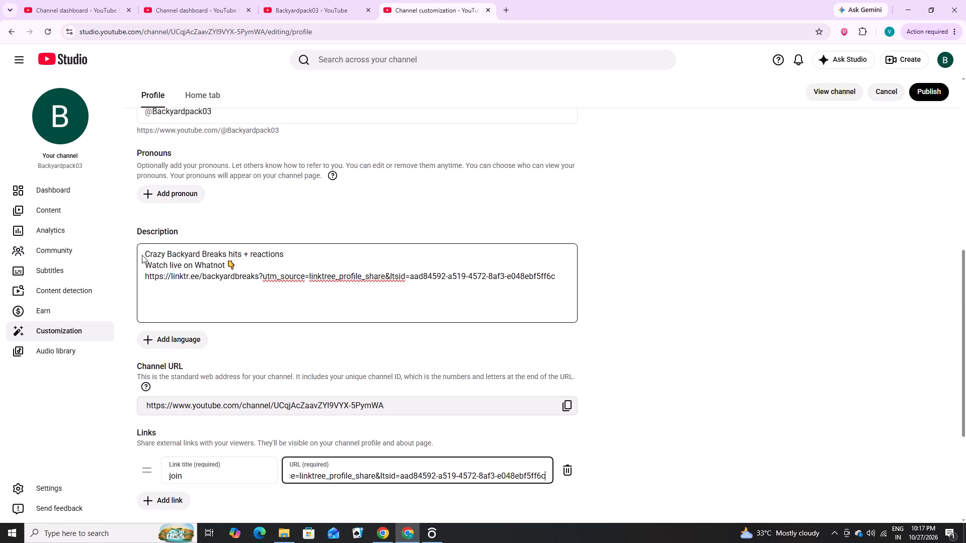
pyautogui.moveTo(145, 253); pyautogui.dragTo(542, 311)
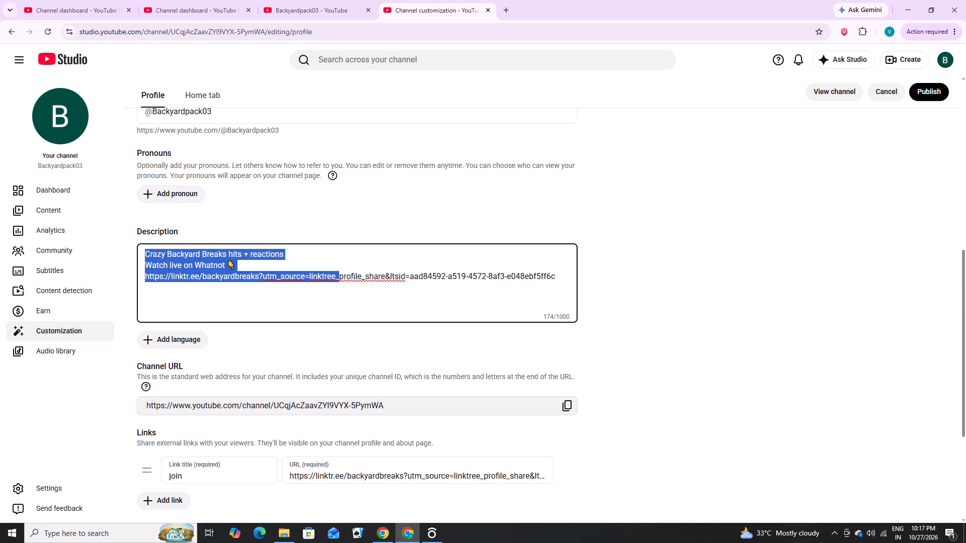
pyautogui.hotkey('ctrl', 'c')
pyautogui.hotkey('ctrl', 'c')
pyautogui.hotkey('ctrl', 'c')
pyautogui.hotkey('ctrl', 'c')
pyautogui.hotkey('ctrl', 'c')
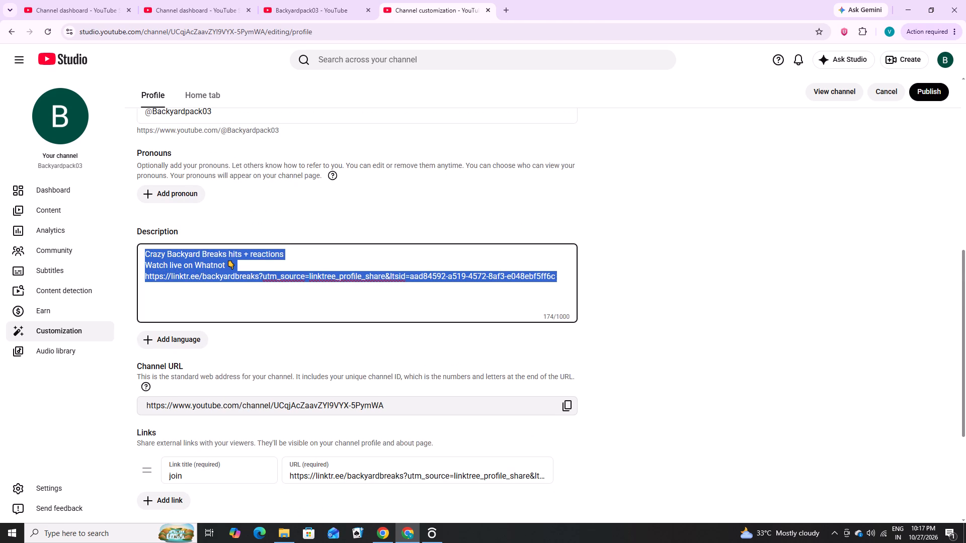
pyautogui.click(400, 307)
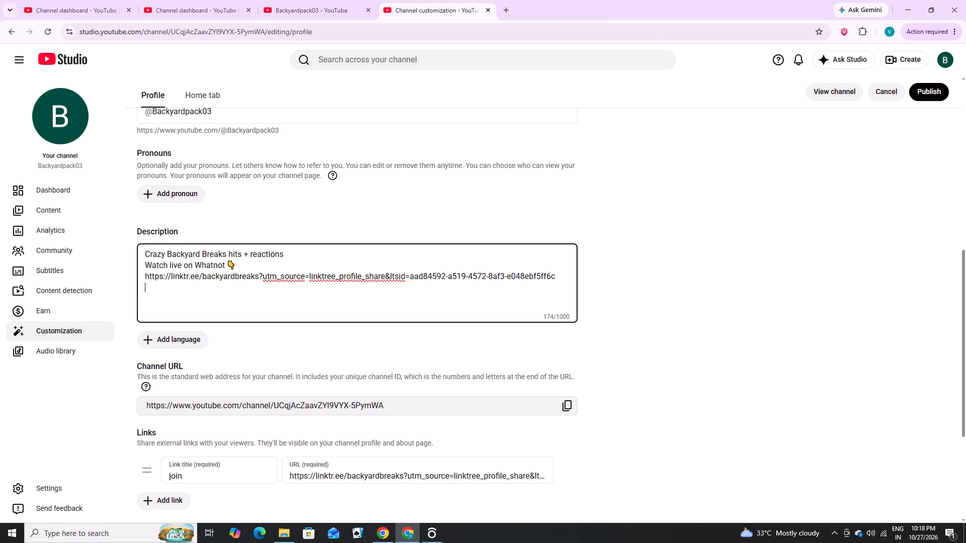
pyautogui.moveTo(146, 254); pyautogui.dragTo(467, 324)
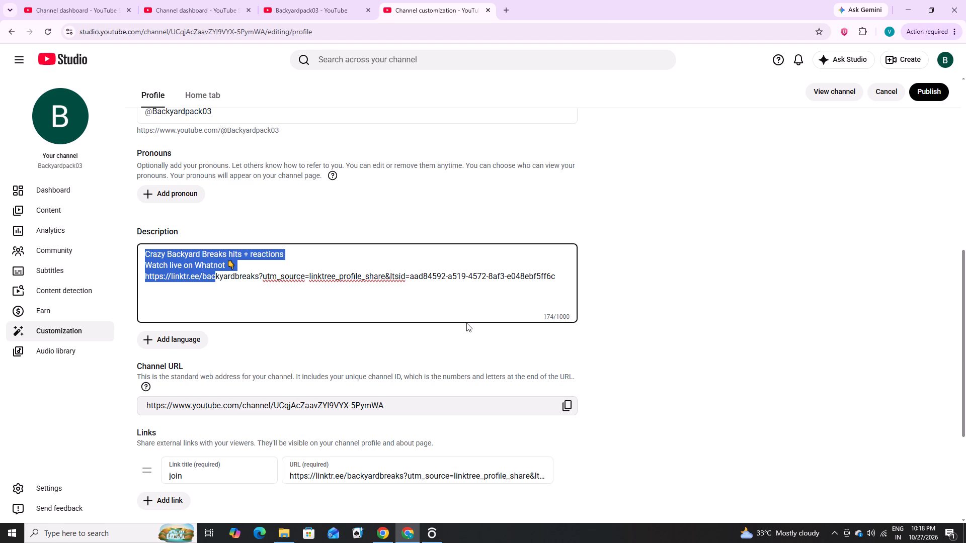
pyautogui.hotkey('ctrl', 'c')
pyautogui.hotkey('ctrl', 'c')
pyautogui.hotkey('ctrl', 'c')
pyautogui.click(463, 325)
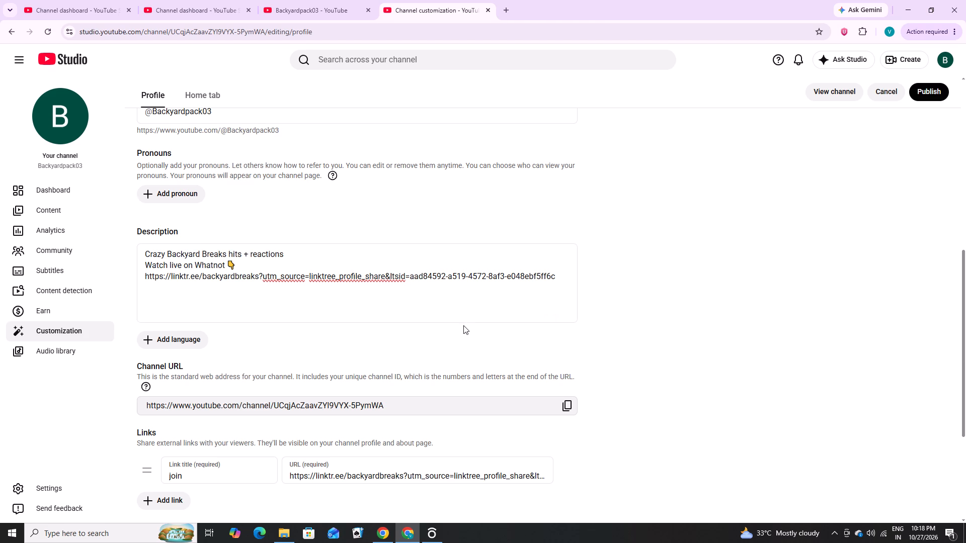
# Publish Backyardpack03's channel customization changes and close its open channel and customization tabs.
pyautogui.scroll(7, 463, 323)
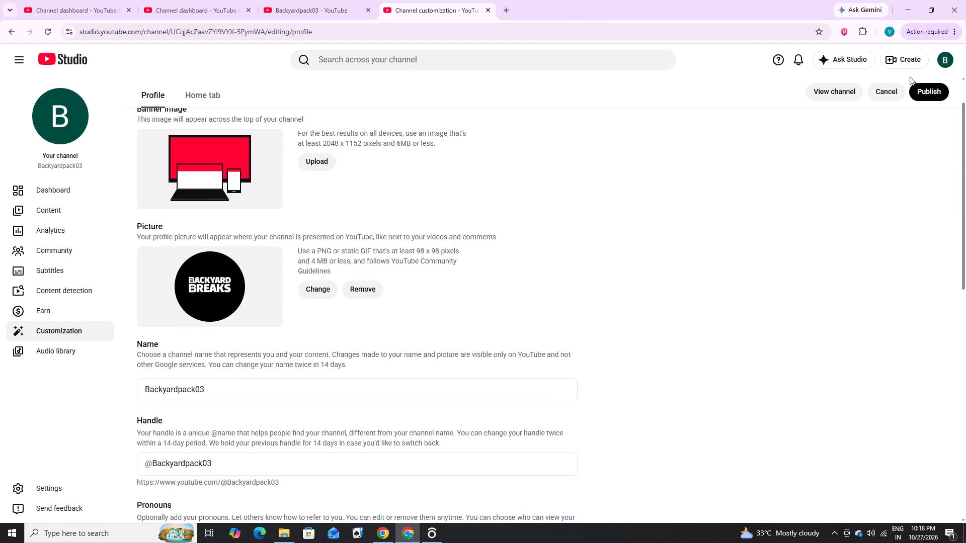
pyautogui.click(922, 87)
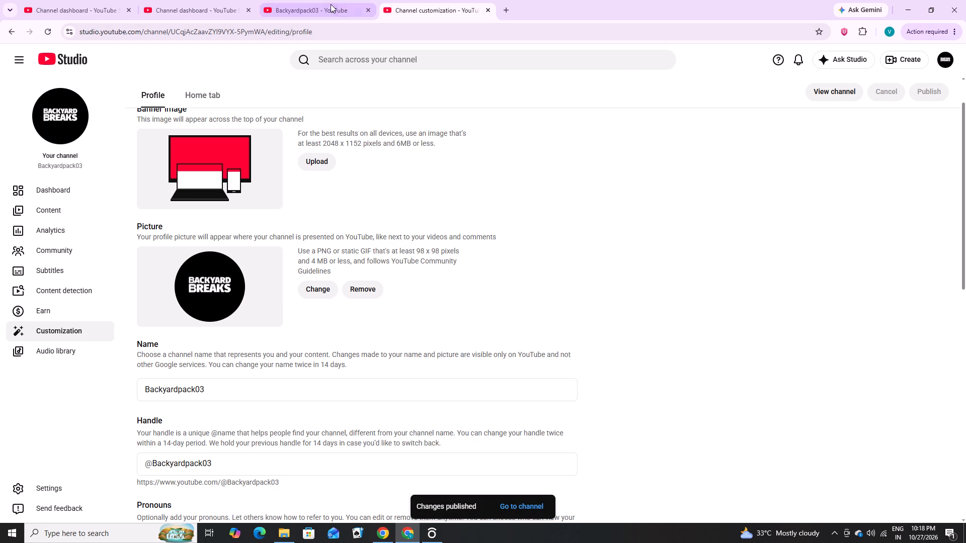
pyautogui.click(365, 12)
pyautogui.click(365, 12)
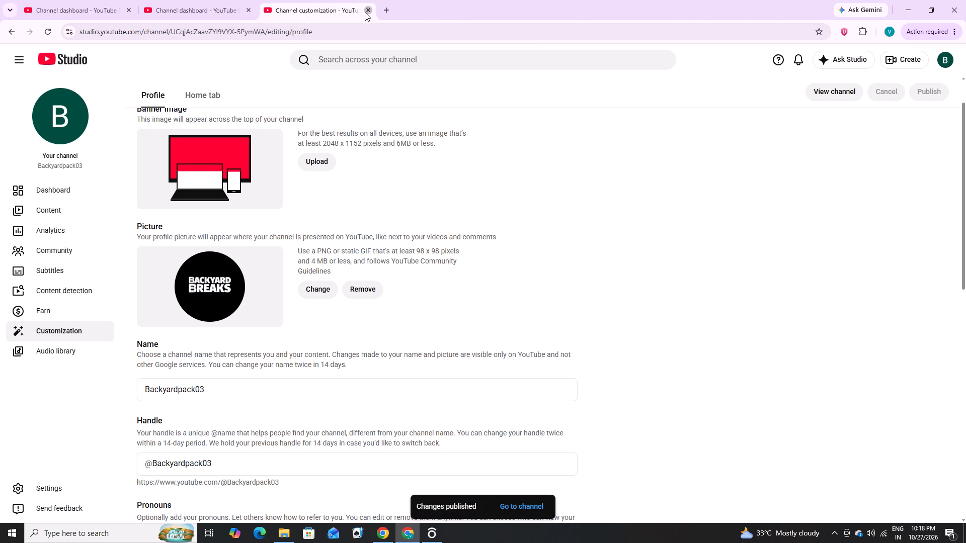
# Switch YouTube Studio to the Backyardpack02 channel account.
pyautogui.click(943, 63)
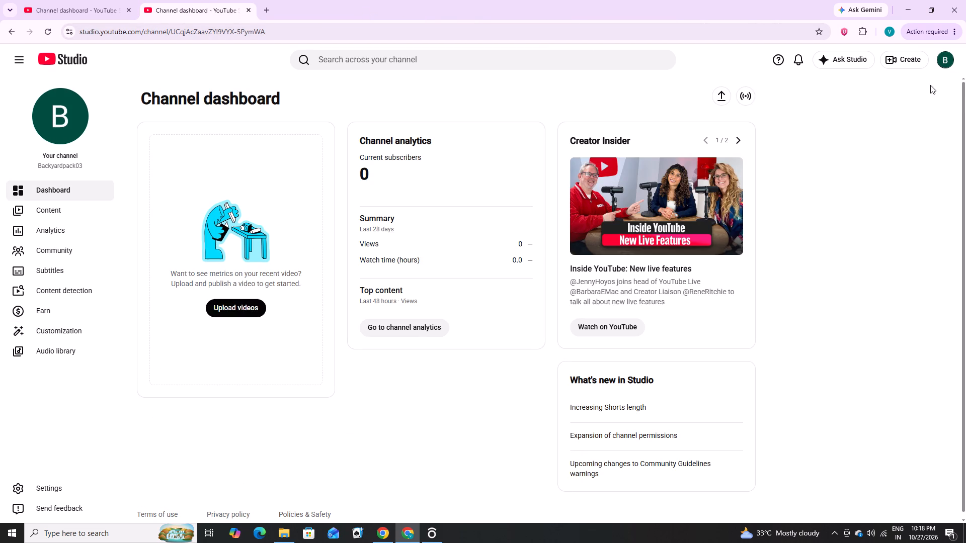
pyautogui.click(881, 171)
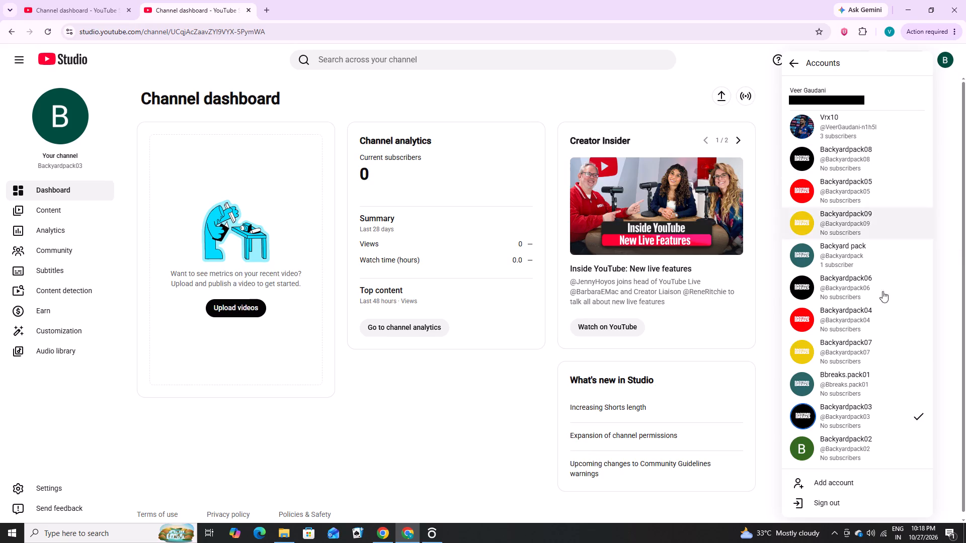
pyautogui.click(835, 450)
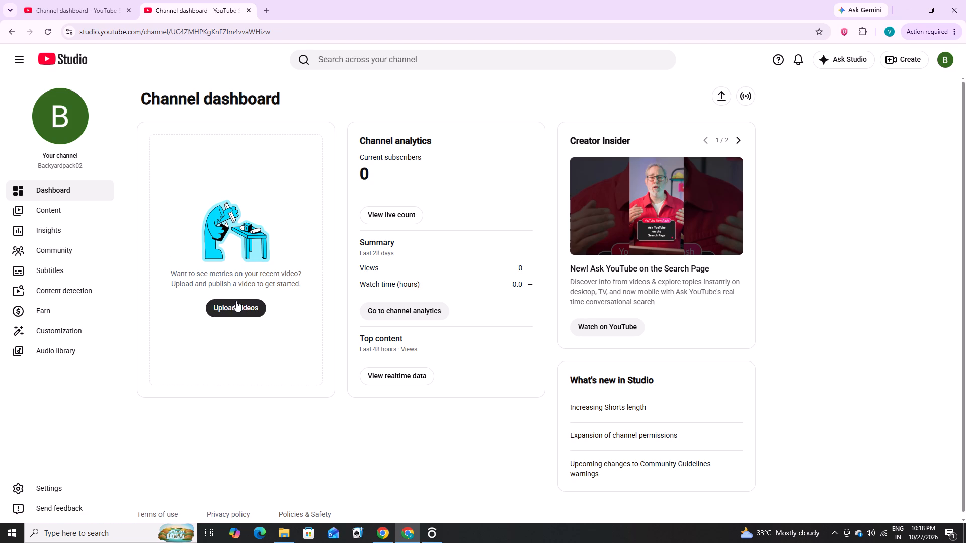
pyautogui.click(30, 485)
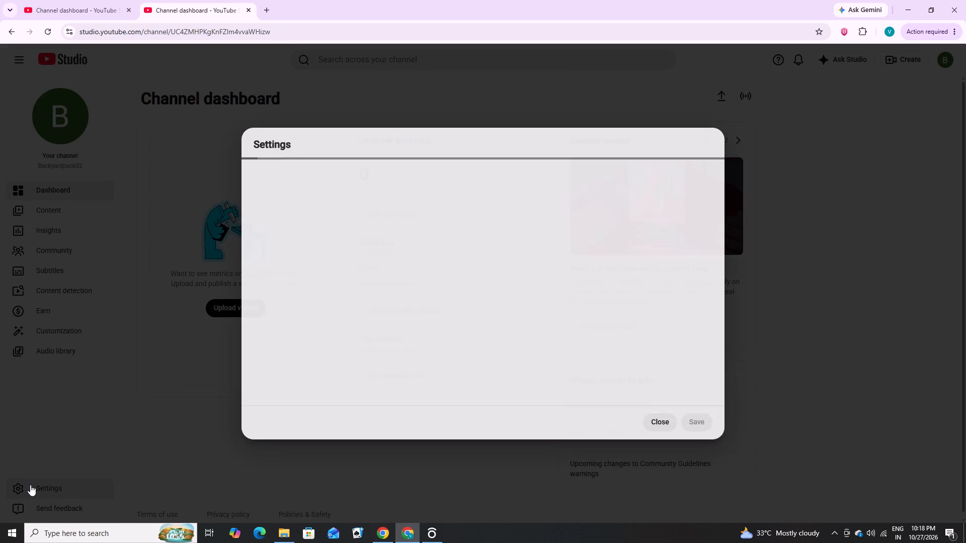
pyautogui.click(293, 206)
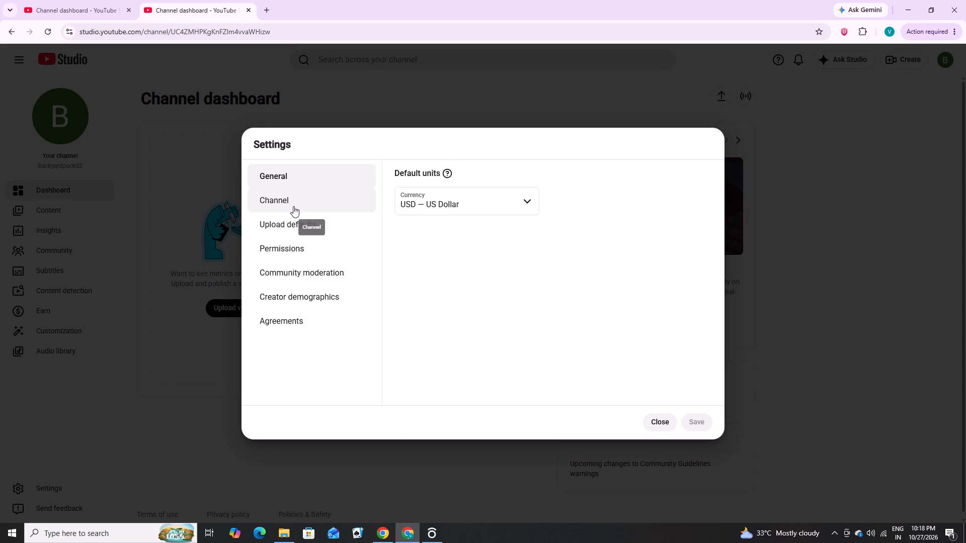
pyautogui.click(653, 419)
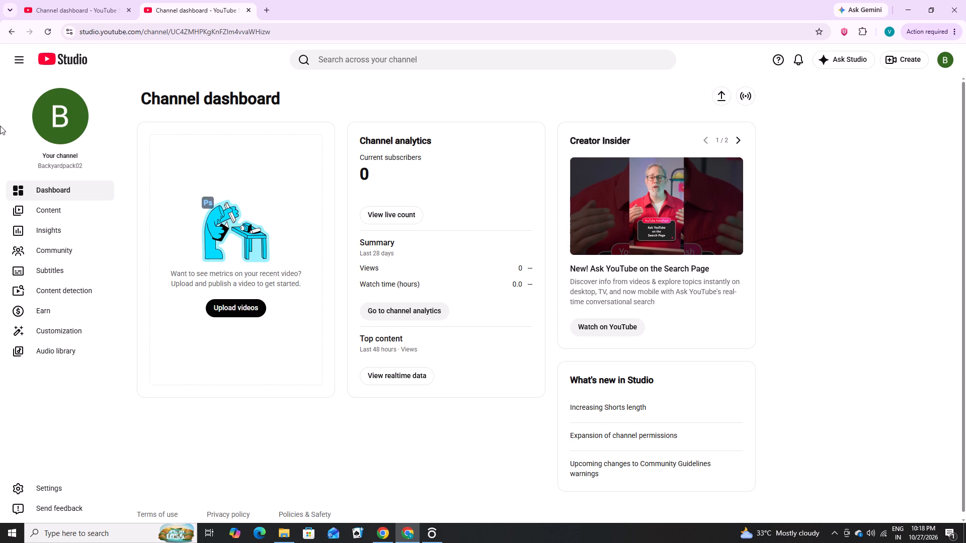
# Open Backyardpack02's channel customization and paste the copied "Crazy Backyard Breaks hits + reactions" bio with its link into the description.
pyautogui.click(65, 117)
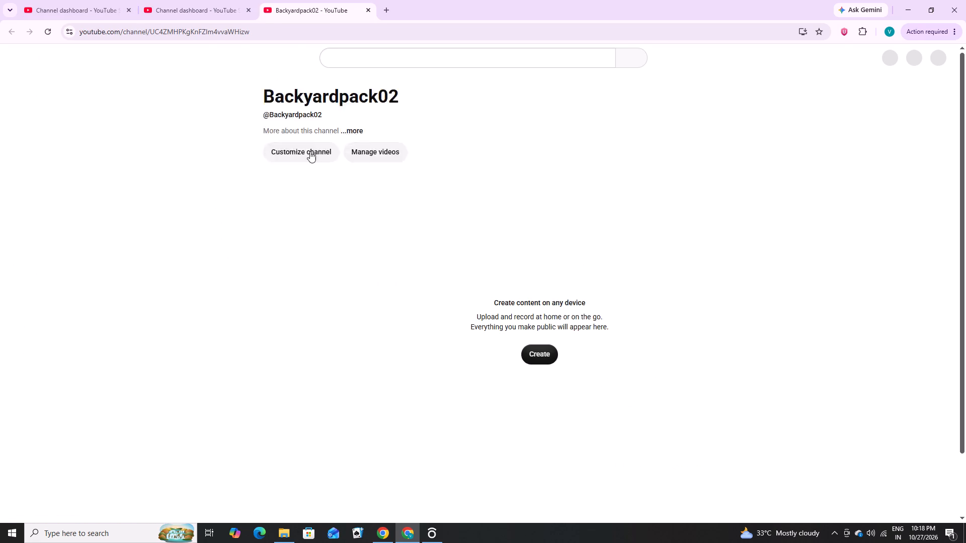
pyautogui.click(322, 153)
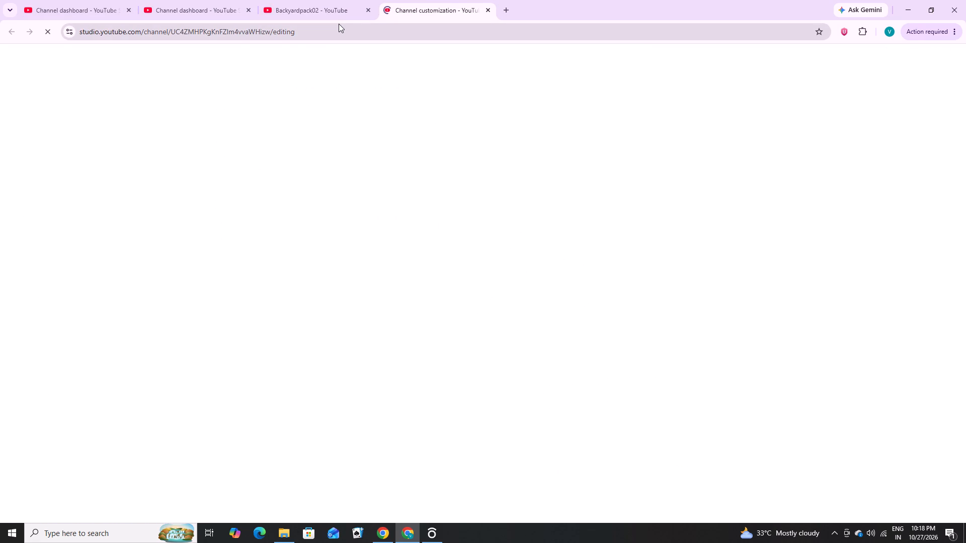
pyautogui.scroll(-3, 277, 225)
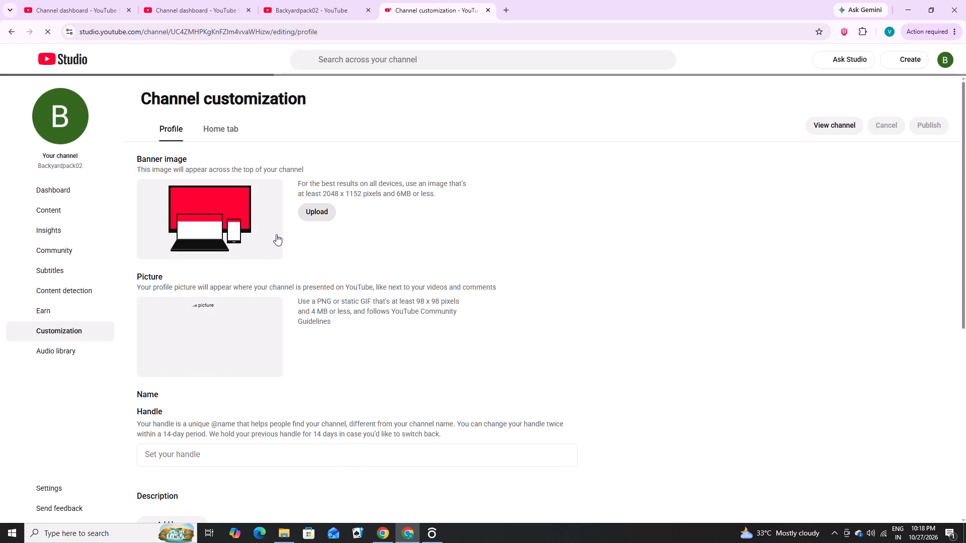
pyautogui.scroll(-3, 276, 234)
pyautogui.click(238, 366)
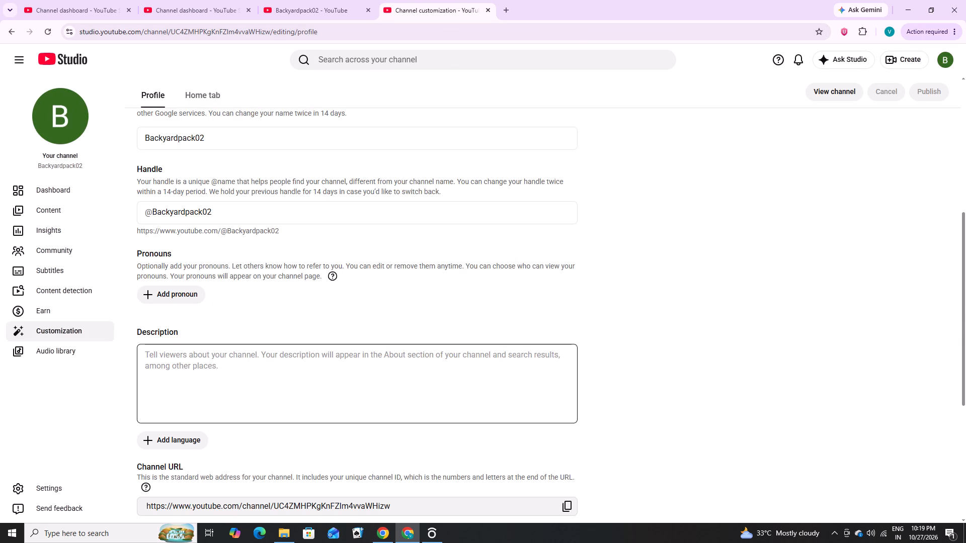
pyautogui.hotkey('ctrl', 'v')
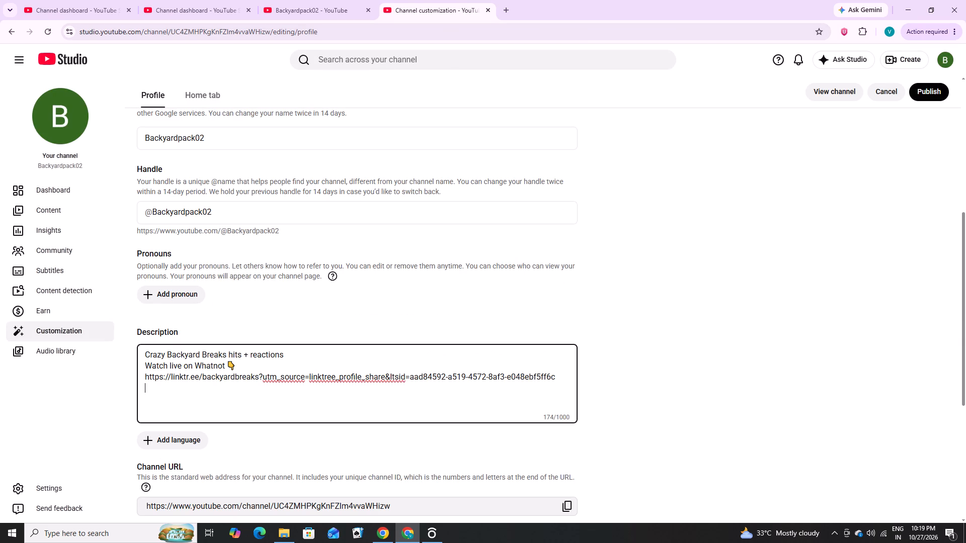
# Add a channel link titled "join" to Backyardpack02, using the Linktree URL copied from its description.
pyautogui.moveTo(146, 376); pyautogui.dragTo(564, 378)
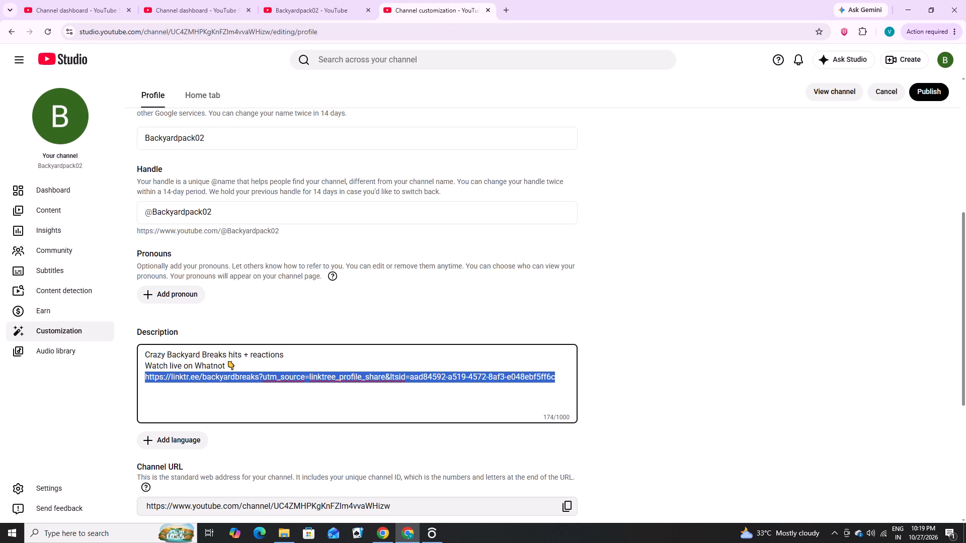
pyautogui.hotkey('ctrl', 'c')
pyautogui.hotkey('ctrl', 'c')
pyautogui.hotkey('ctrl', 'c')
pyautogui.scroll(-3, 415, 412)
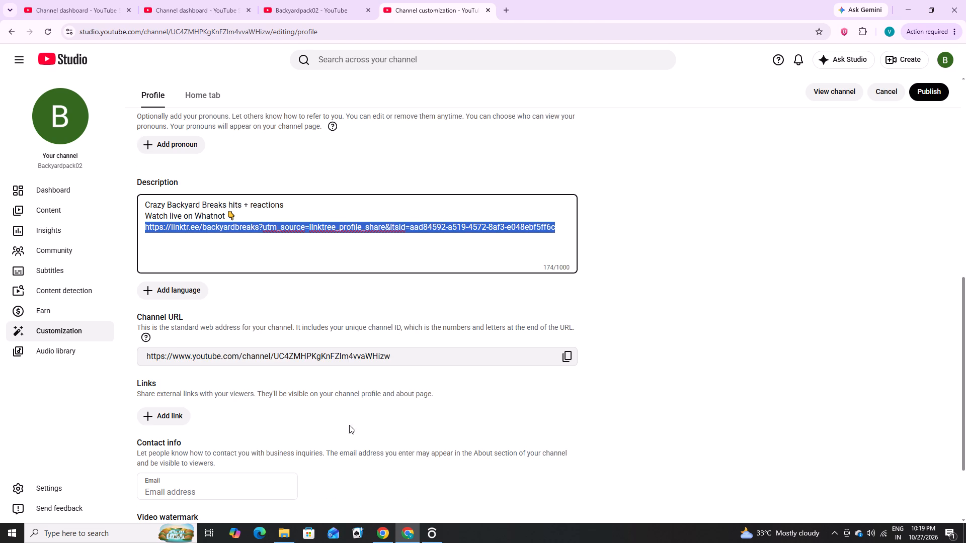
pyautogui.click(168, 411)
pyautogui.click(193, 420)
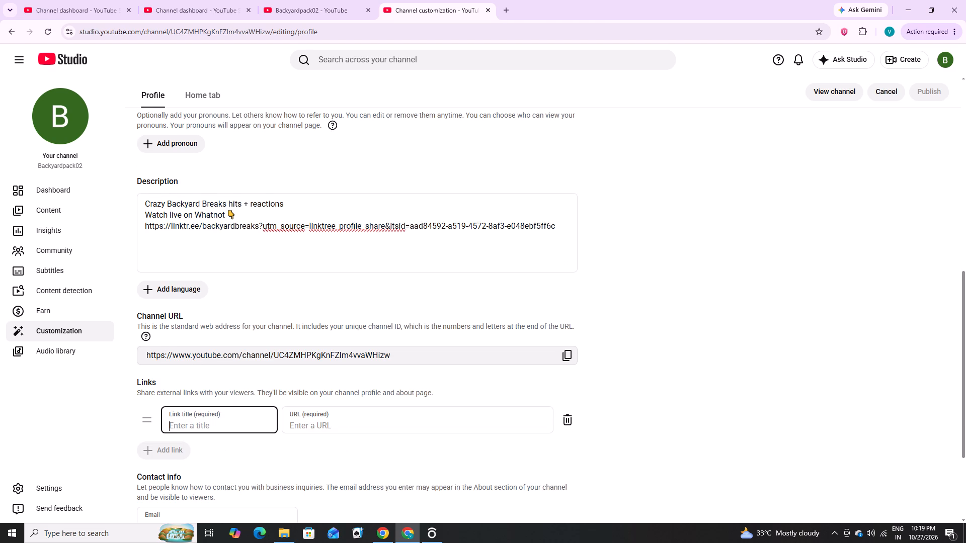
pyautogui.write('join')
pyautogui.click(325, 429)
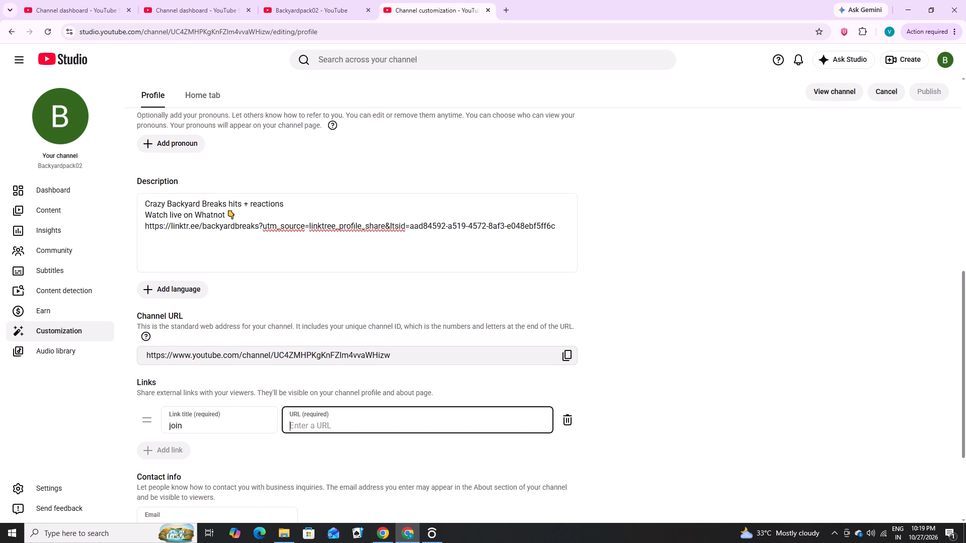
pyautogui.hotkey('ctrl', 'v')
# Upload the red Backyard Breaks logo, IMG_8372 (1) from Downloads, as Backyardpack02's profile picture.
pyautogui.scroll(4, 366, 415)
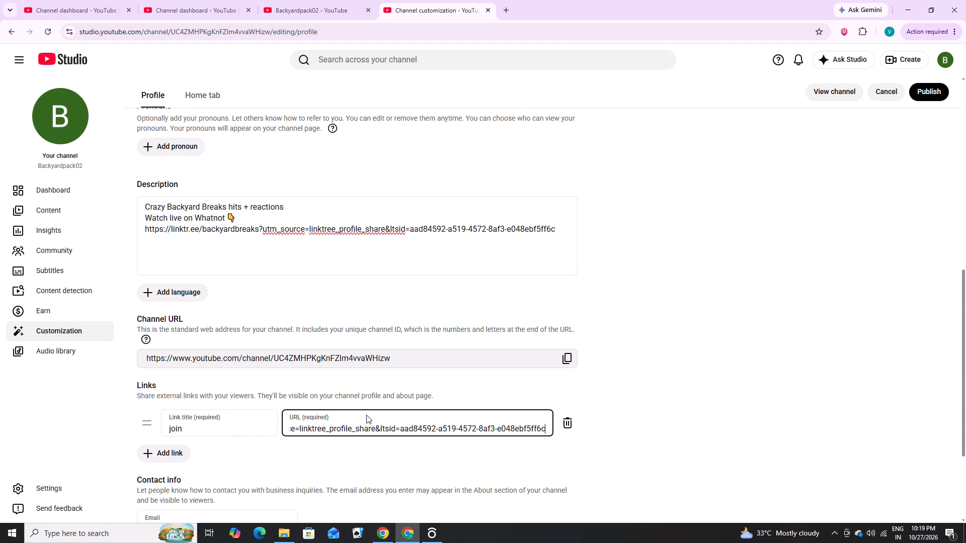
pyautogui.scroll(5, 362, 414)
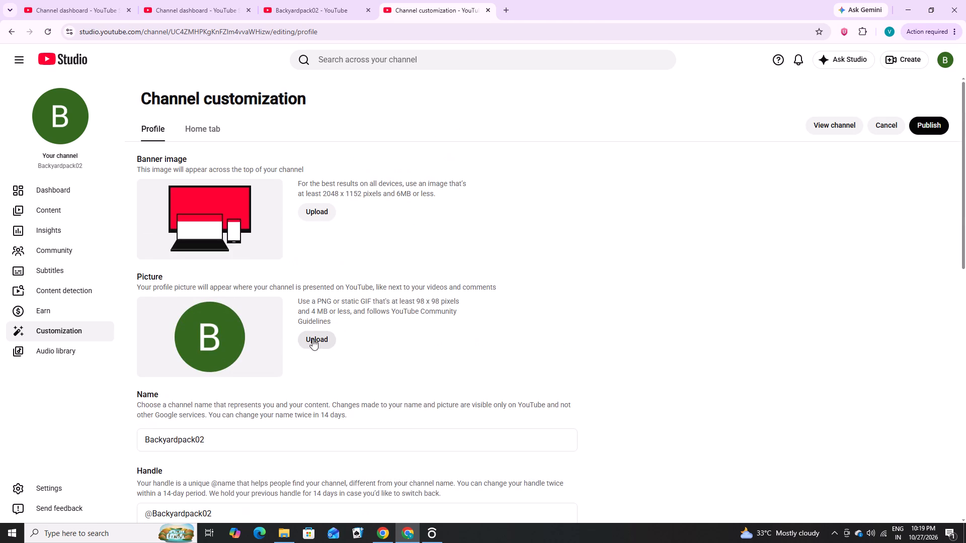
pyautogui.click(323, 339)
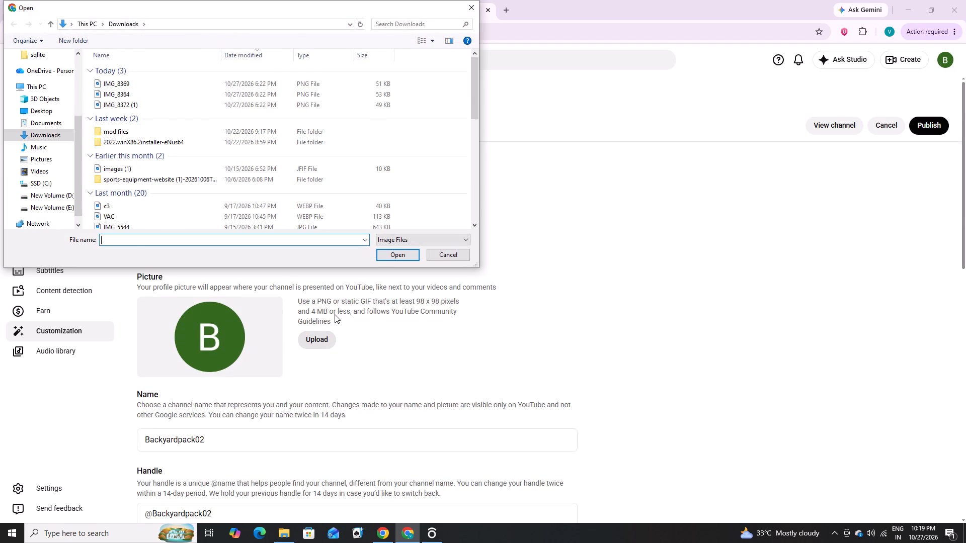
pyautogui.click(177, 105)
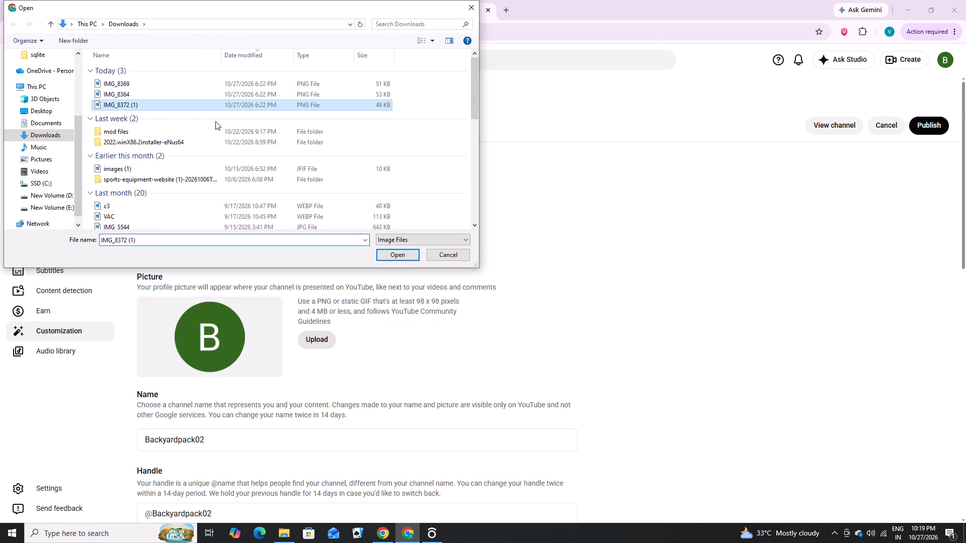
pyautogui.click(412, 256)
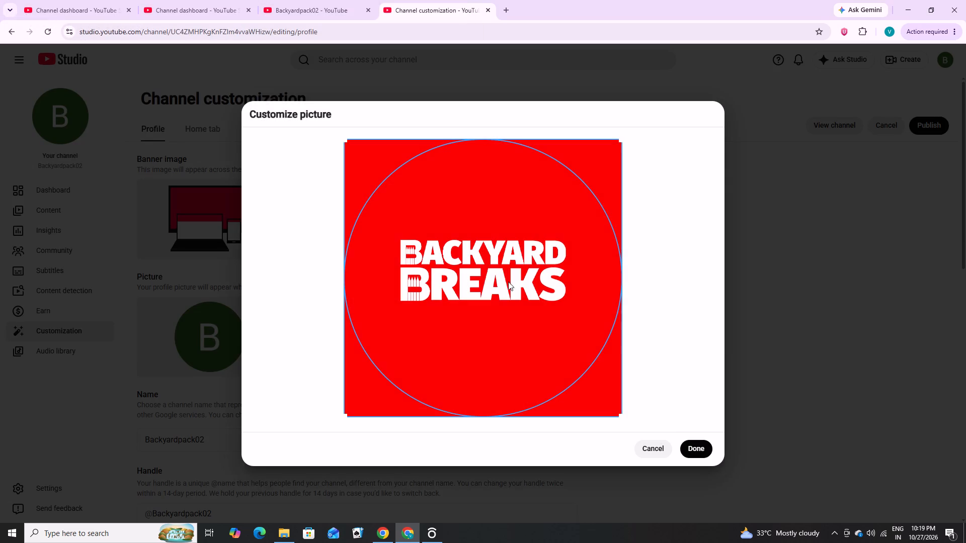
pyautogui.click(692, 444)
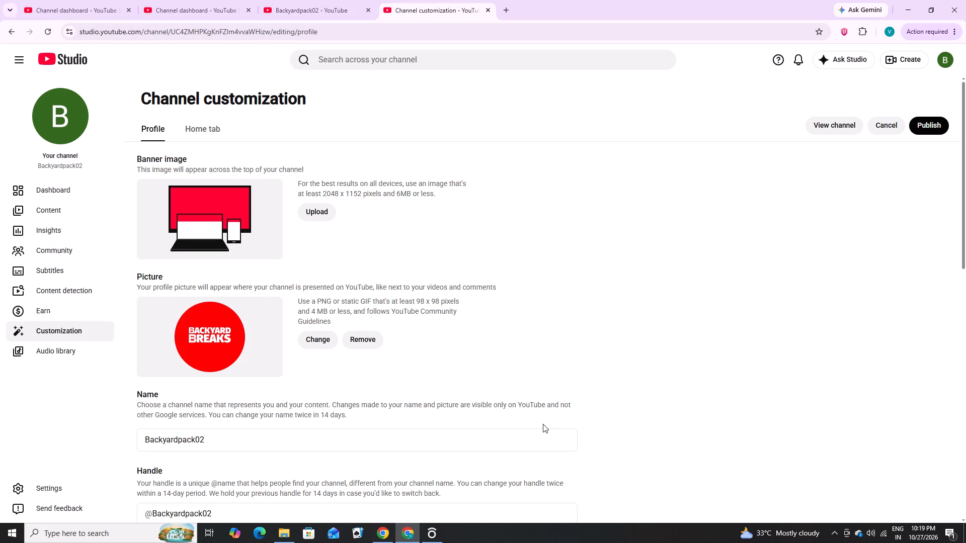
# Check Backyardpack02's bio and link, and publish its channel customization changes.
pyautogui.scroll(-8, 718, 316)
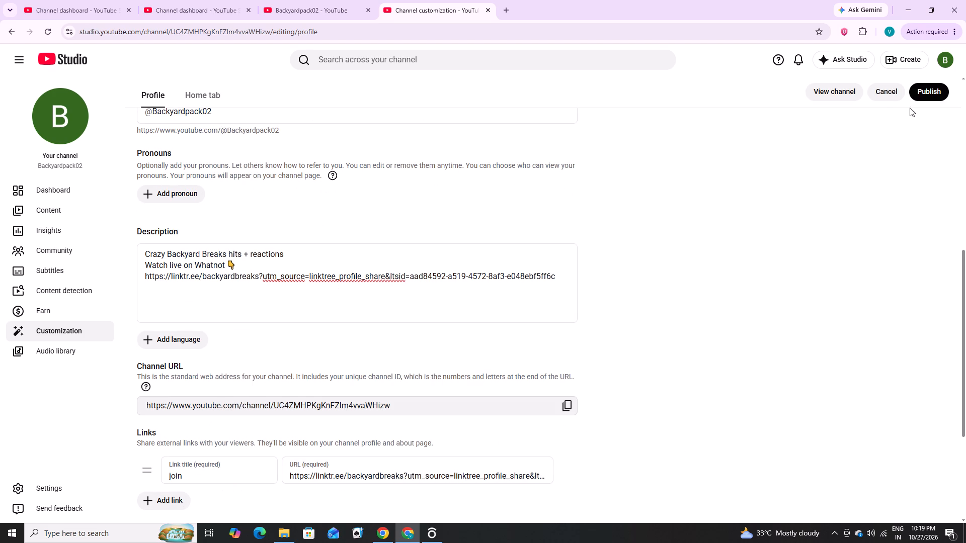
pyautogui.click(919, 98)
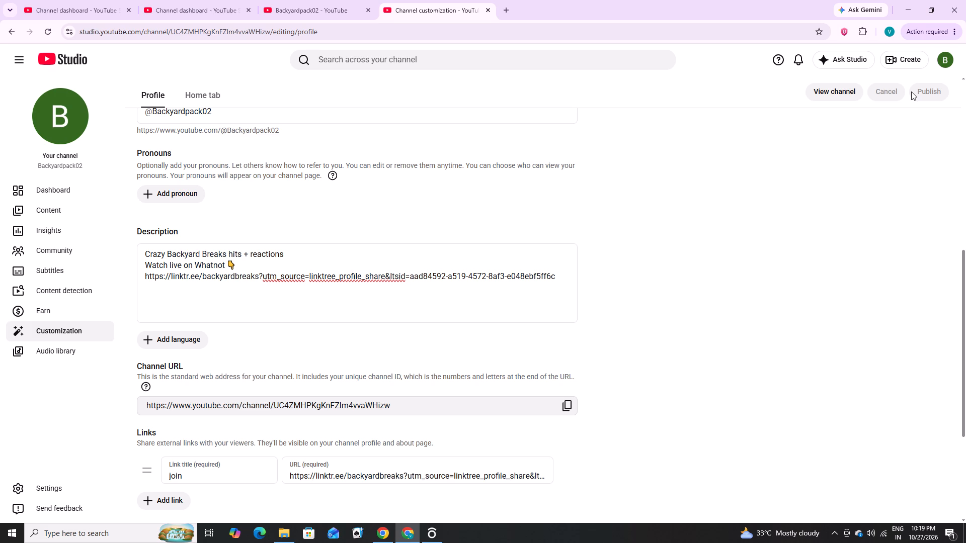
# Close all the YouTube dashboard, channel and customization tabs left open for the channel setup.
pyautogui.click(312, 1)
pyautogui.click(209, 4)
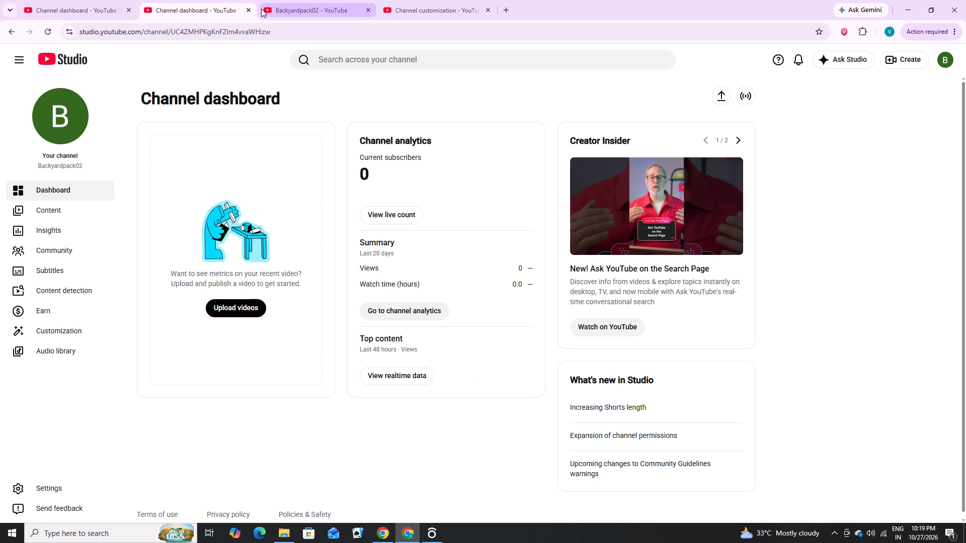
pyautogui.click(127, 8)
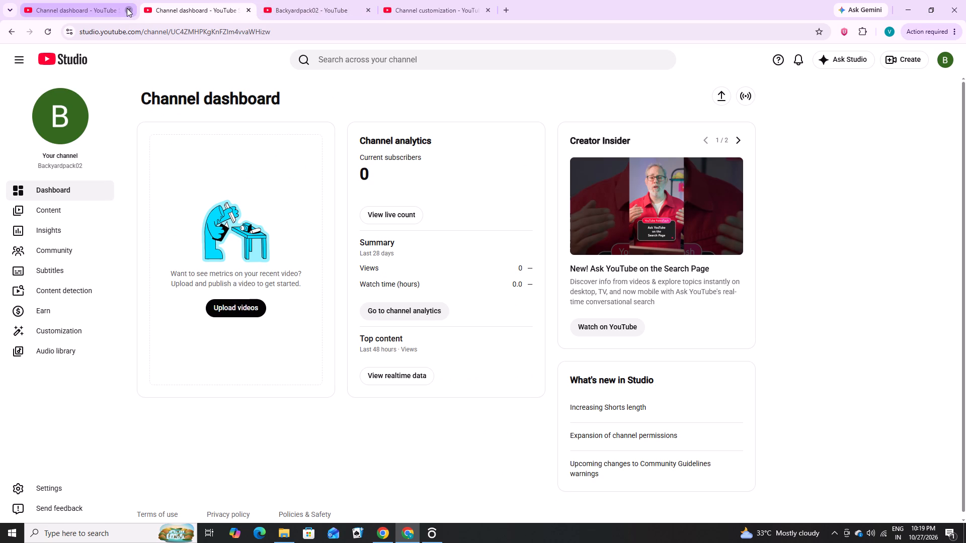
pyautogui.click(127, 8)
pyautogui.click(127, 8)
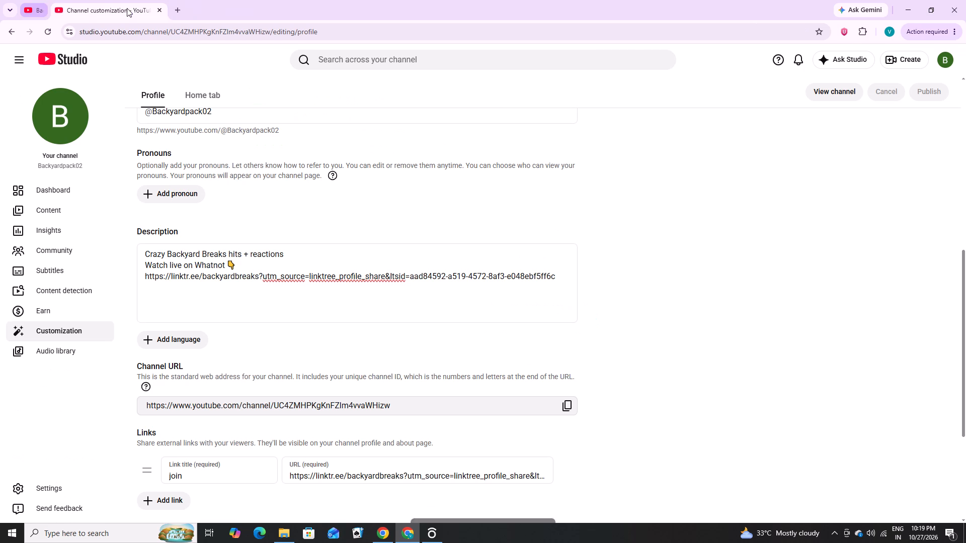
pyautogui.click(127, 8)
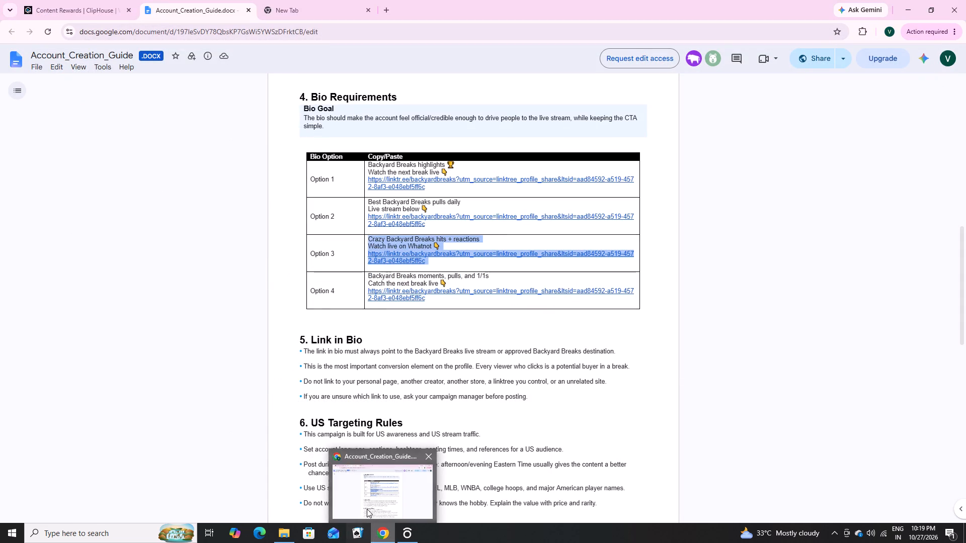
# Switch to the browser window holding the Account_Creation_Guide document and bring up a blank tab, closing the spare one.
pyautogui.click(366, 495)
pyautogui.scroll(4, 363, 369)
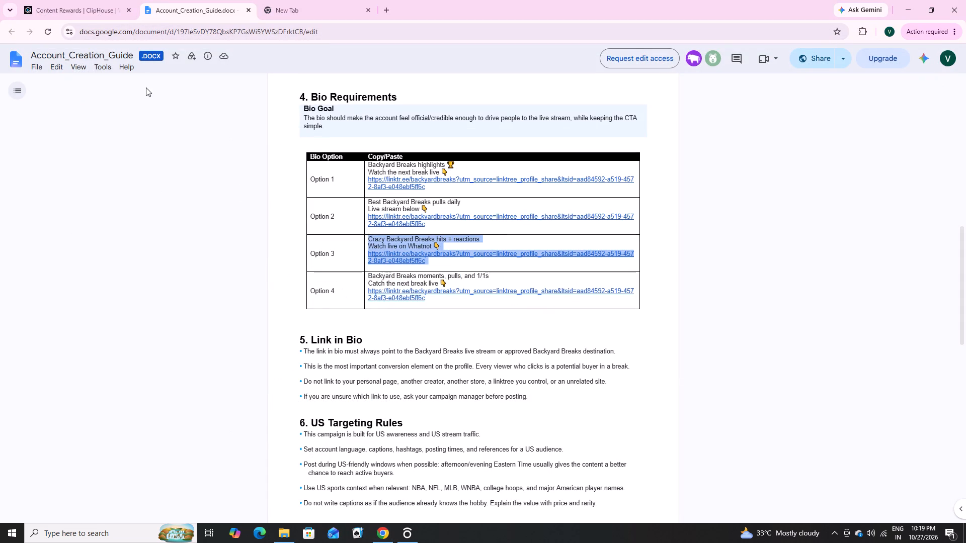
pyautogui.click(228, 157)
pyautogui.click(323, 3)
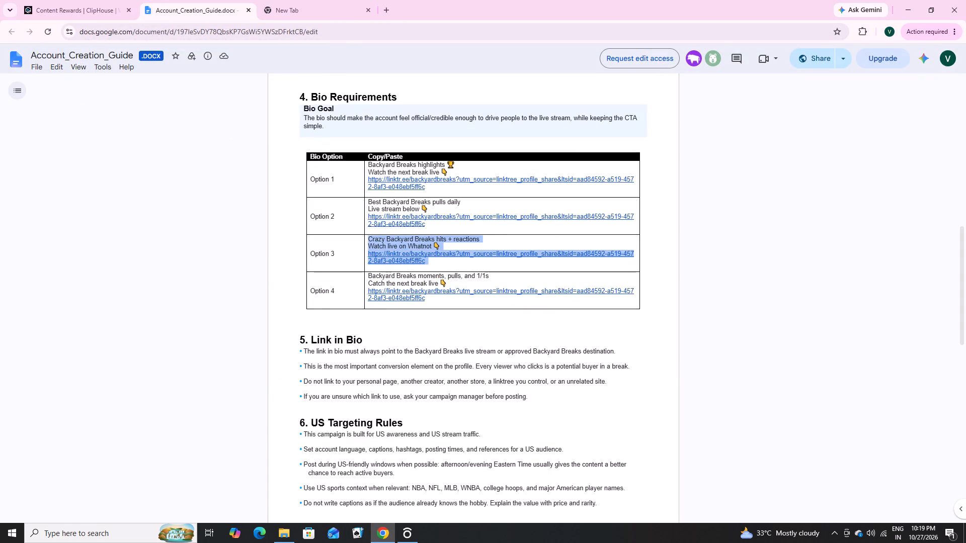
pyautogui.click(387, 8)
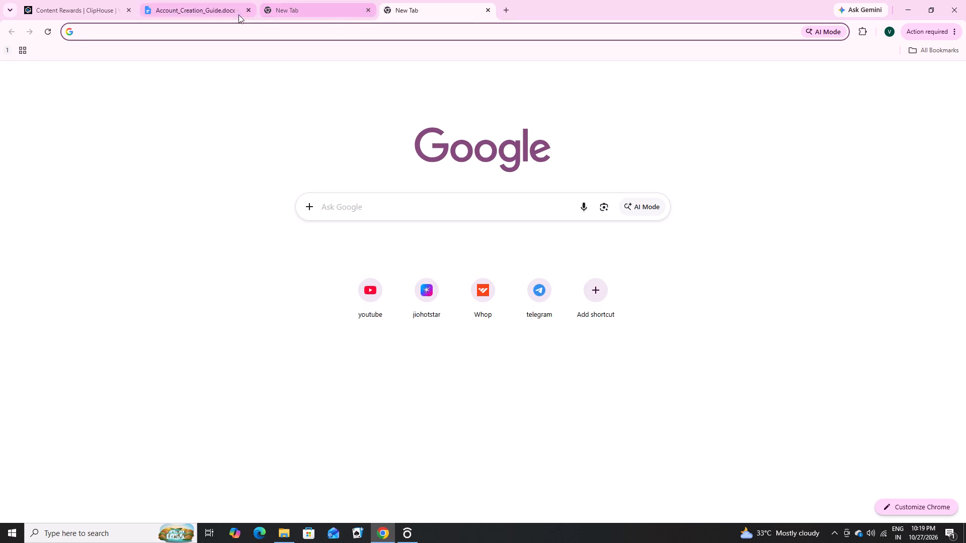
pyautogui.click(370, 10)
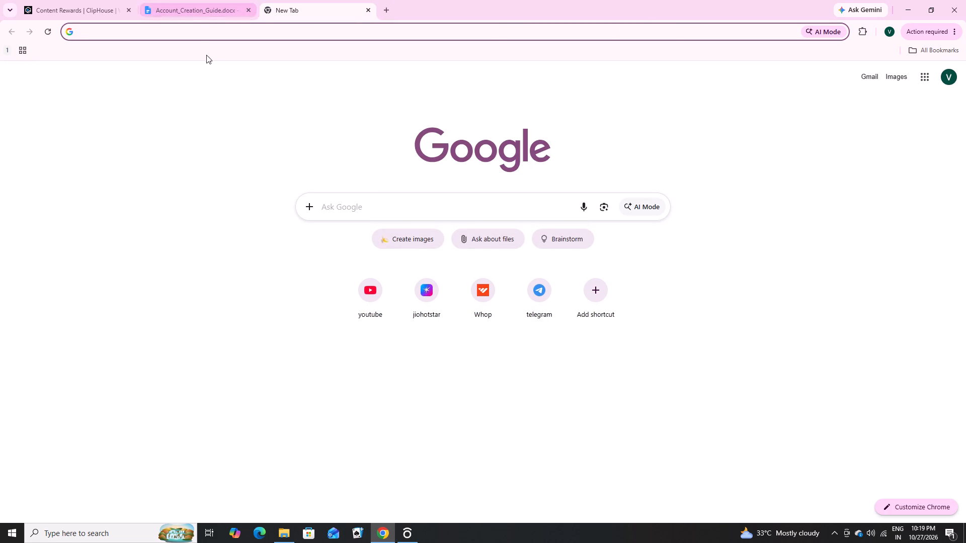